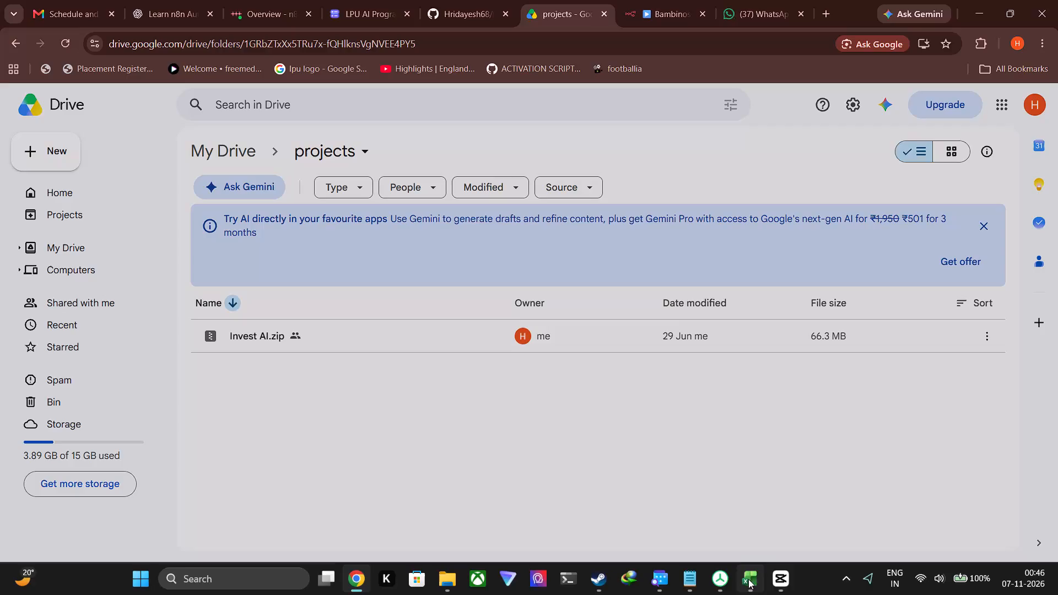
# Launch CapCut and start a new video project.
pyautogui.click(775, 585)
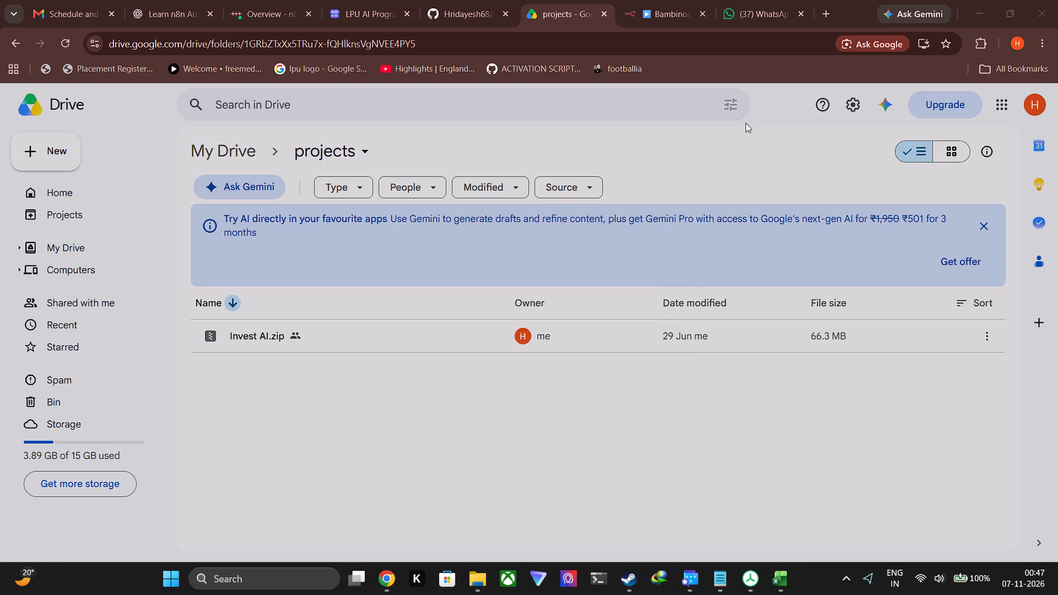
pyautogui.click(473, 576)
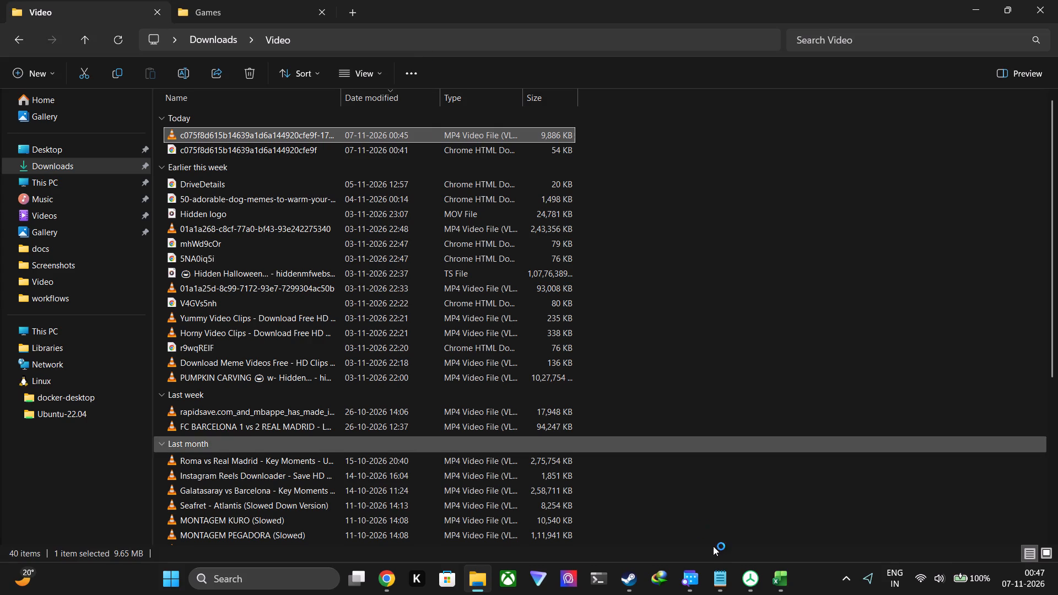
pyautogui.click(802, 586)
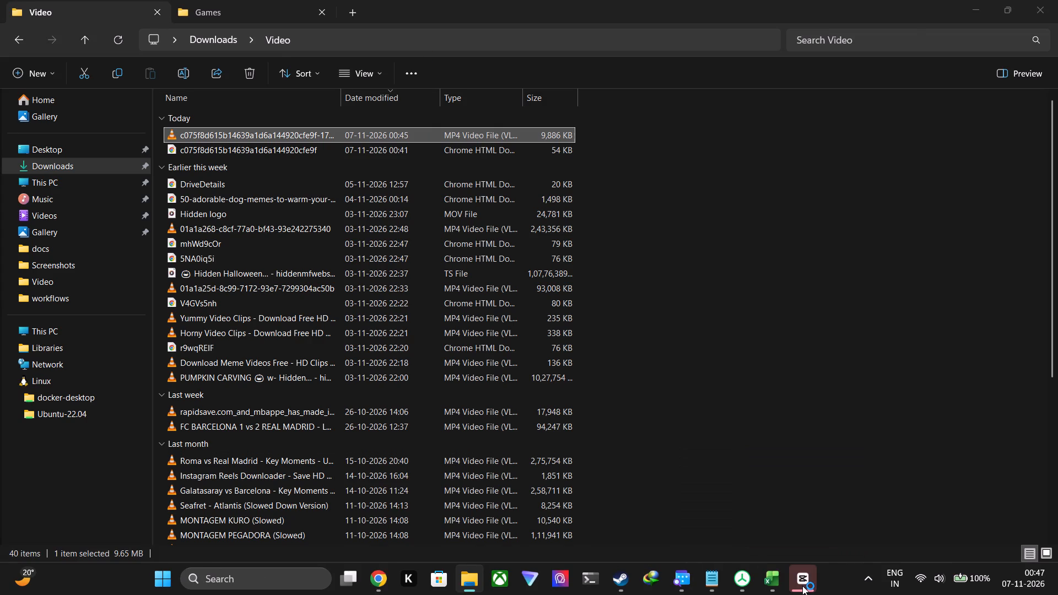
pyautogui.doubleClick(431, 90)
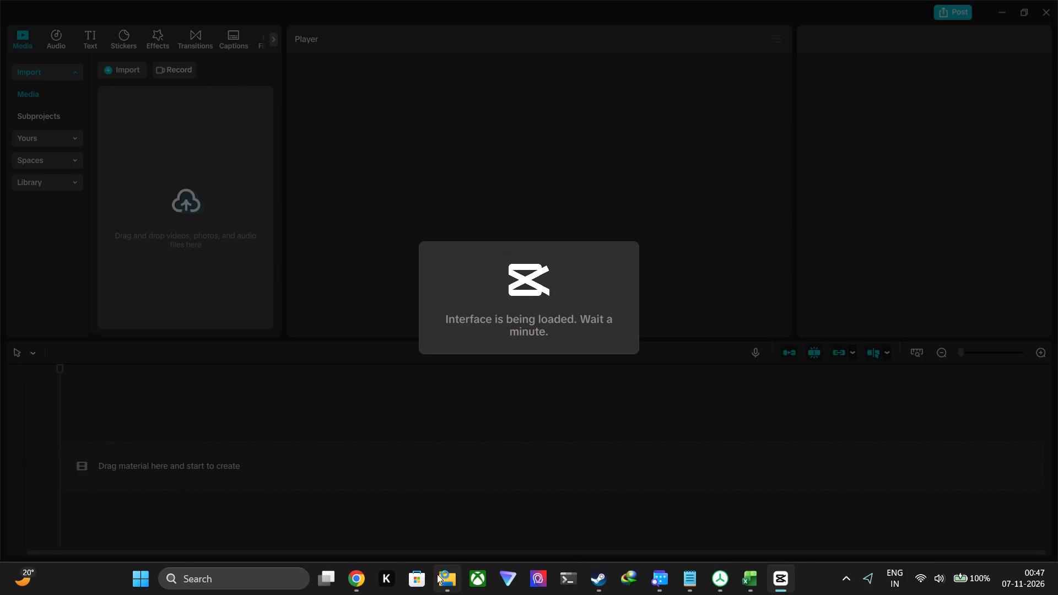
# Bring today's 9,886 KB MP4 recording from the Downloads > Video folder into the empty CapCut timeline.
pyautogui.click(445, 572)
pyautogui.click(1007, 0)
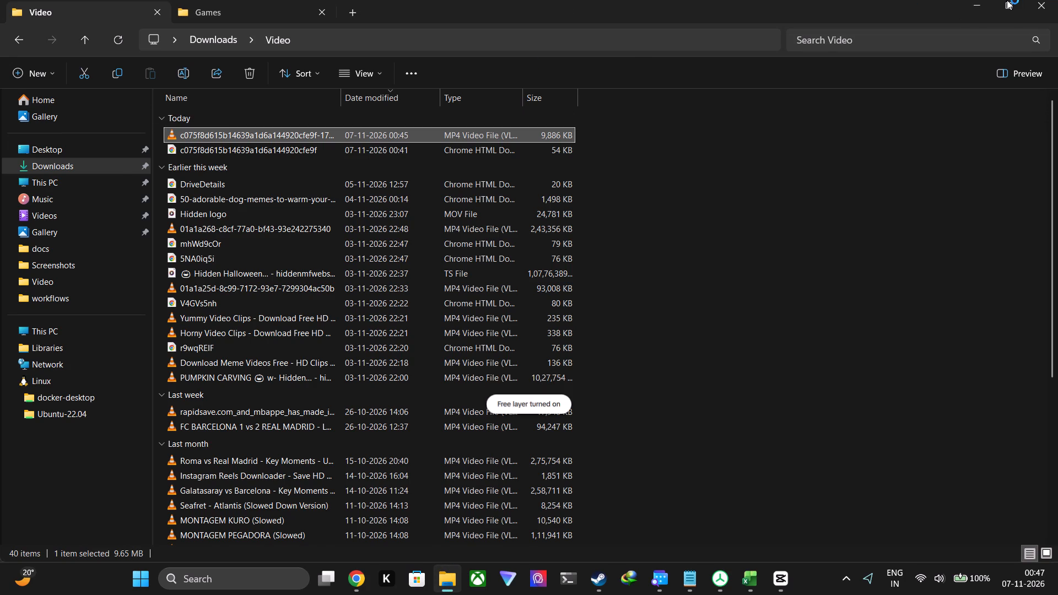
pyautogui.moveTo(509, 179); pyautogui.dragTo(539, 207)
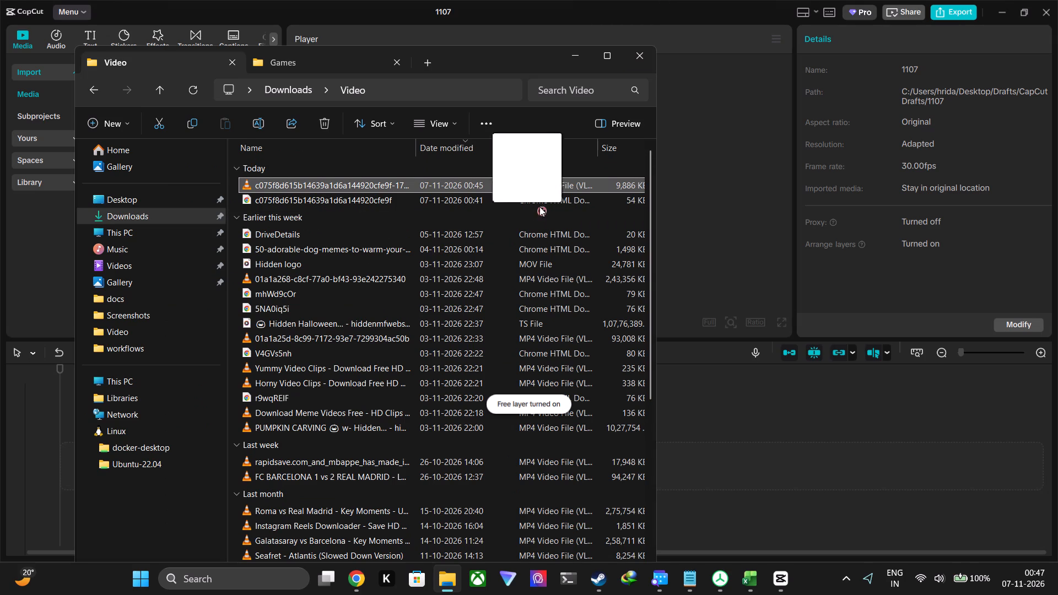
pyautogui.moveTo(539, 207); pyautogui.dragTo(666, 201)
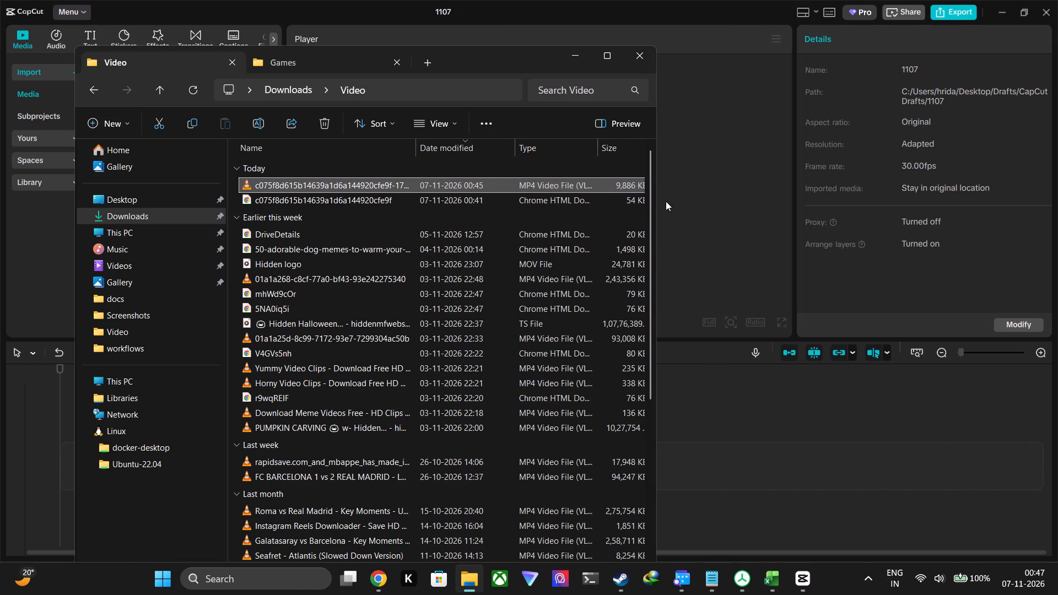
pyautogui.click(574, 60)
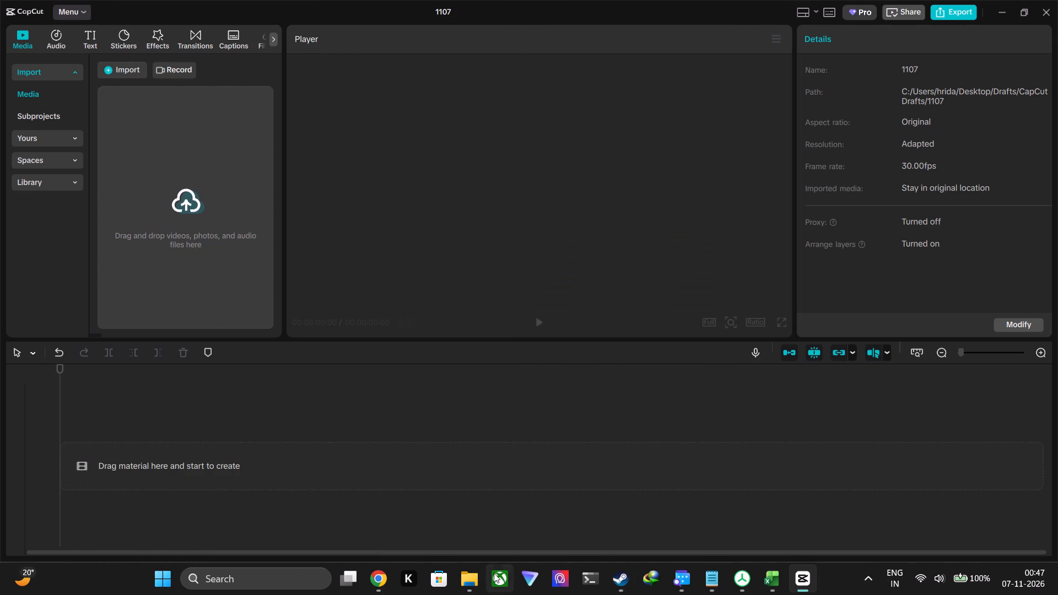
pyautogui.click(467, 580)
pyautogui.moveTo(455, 183); pyautogui.dragTo(679, 230)
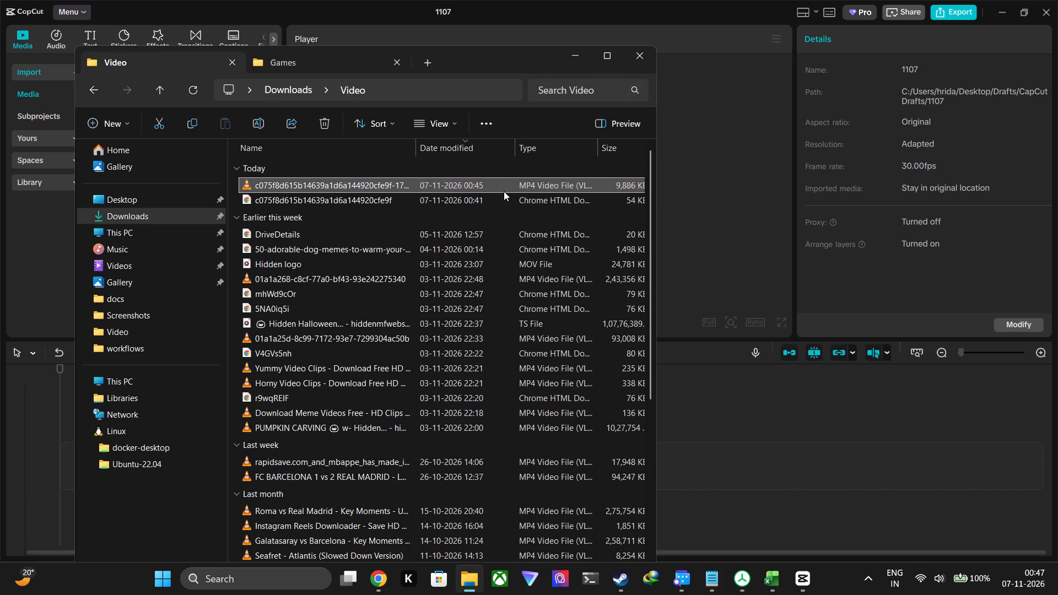
pyautogui.moveTo(504, 191); pyautogui.dragTo(677, 507)
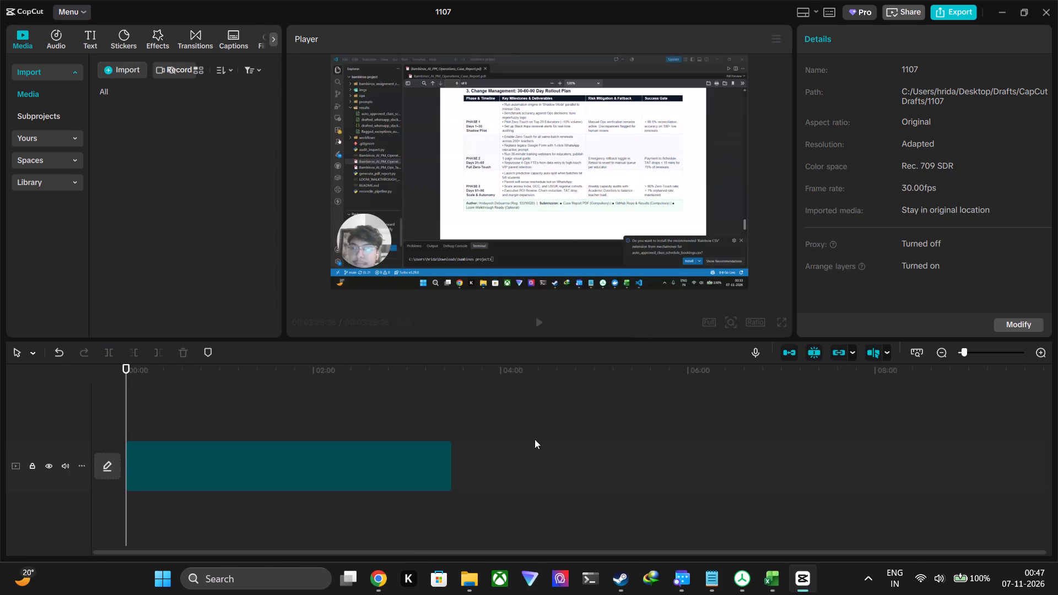
# Play the recording from near its beginning to check its picture and sound.
pyautogui.press('space')
pyautogui.press('space')
pyautogui.press('space')
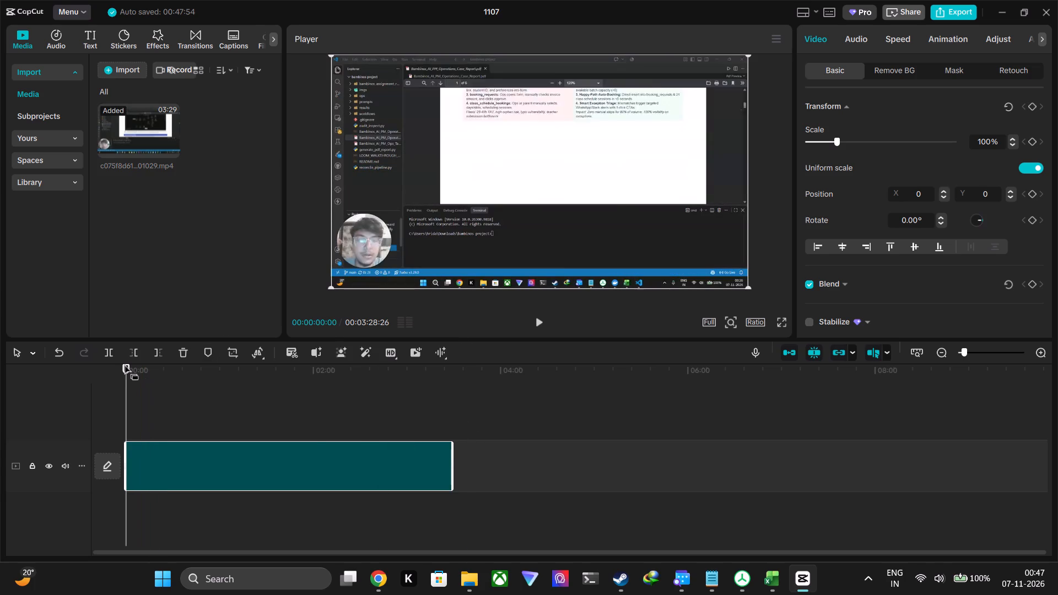
pyautogui.moveTo(123, 363); pyautogui.dragTo(157, 371)
pyautogui.press('space')
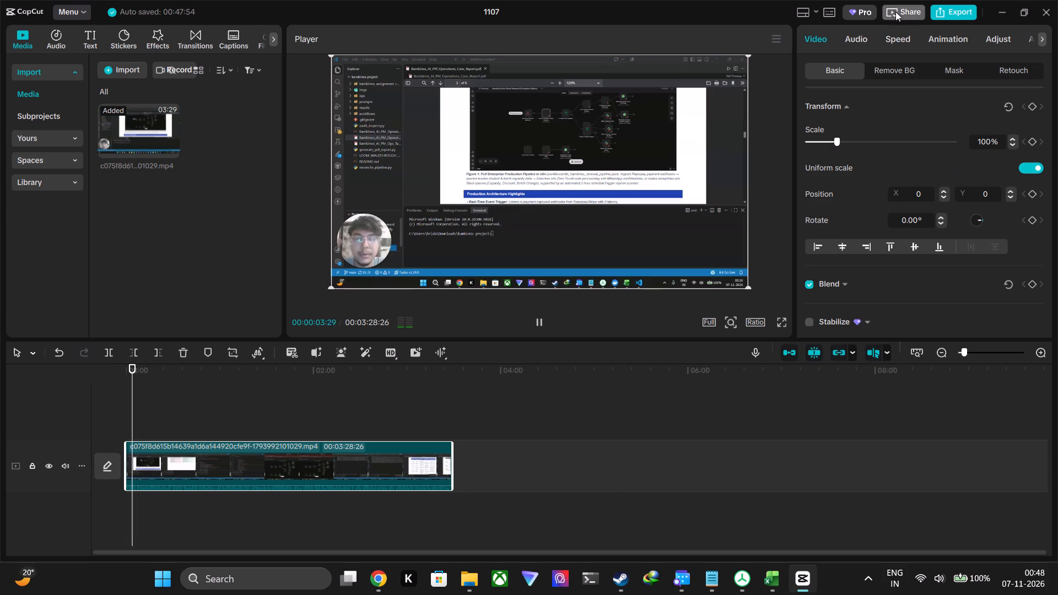
# Raise the recording's audio volume to 7.8 dB.
pyautogui.click(861, 44)
pyautogui.click(861, 44)
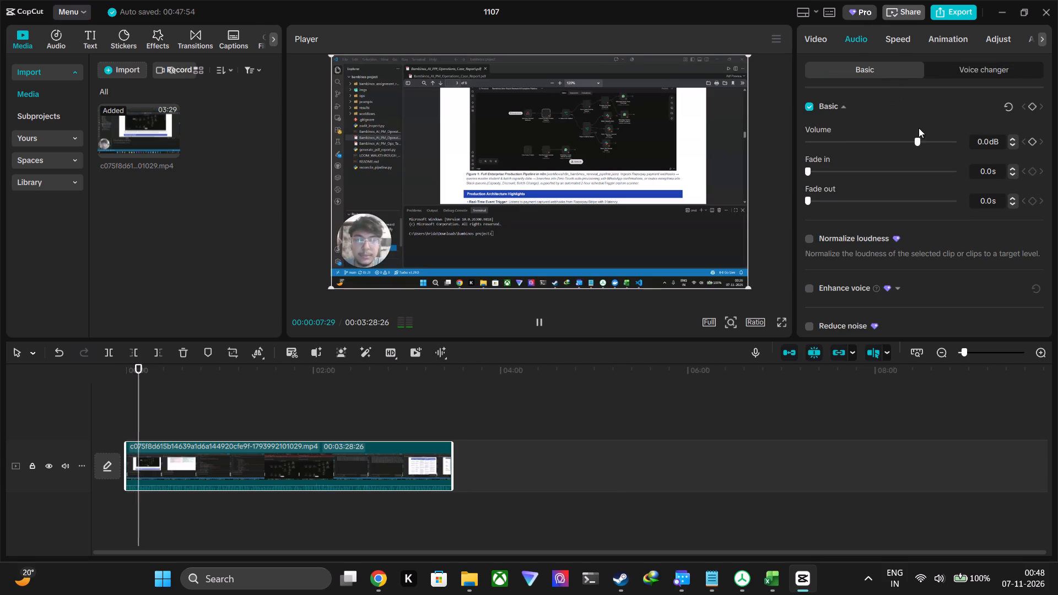
pyautogui.click(929, 140)
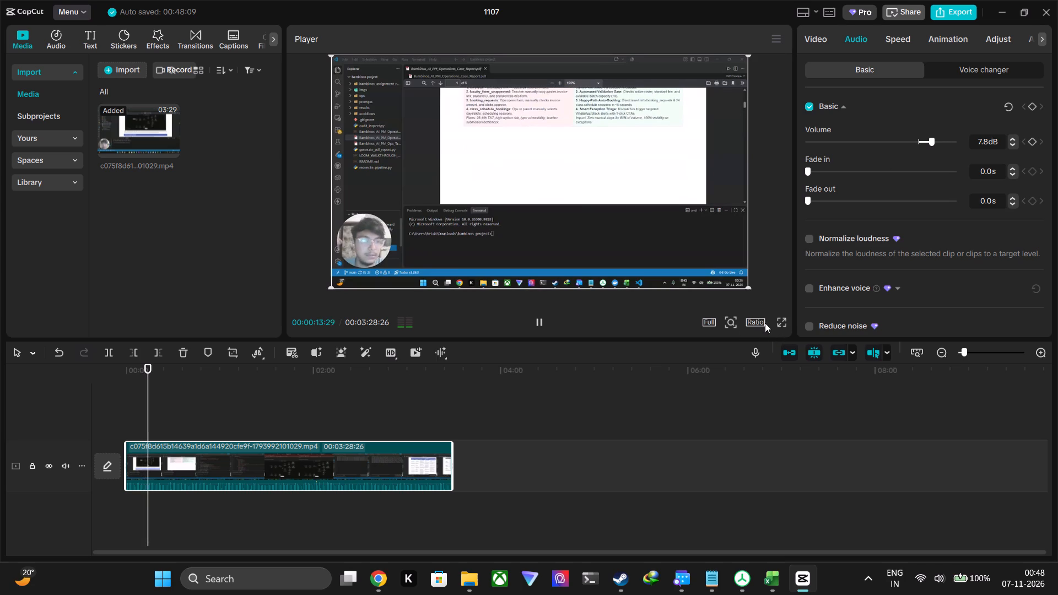
# Watch the recording's playback in full screen.
pyautogui.click(782, 321)
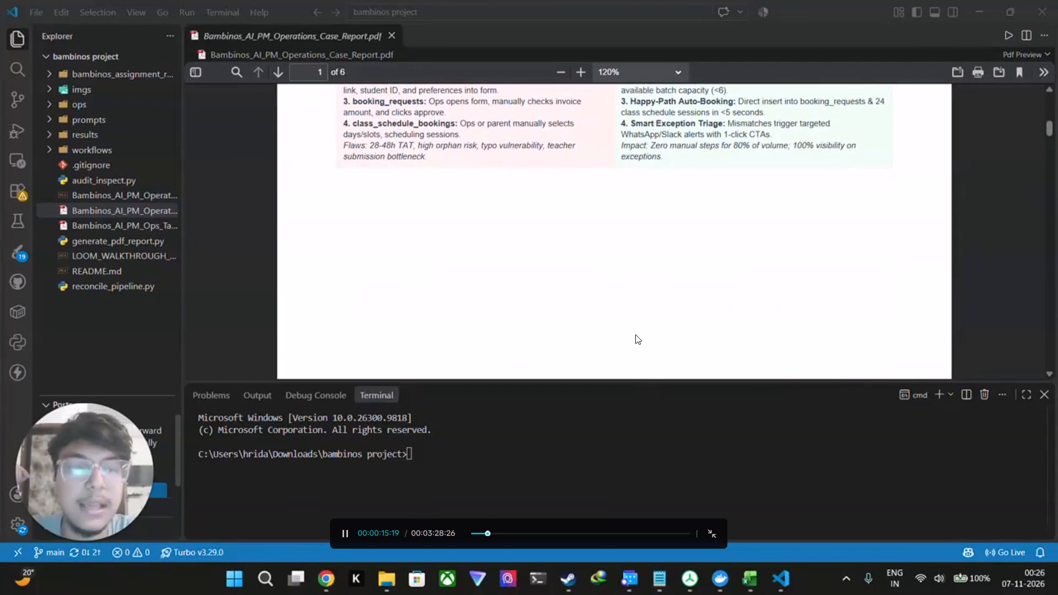
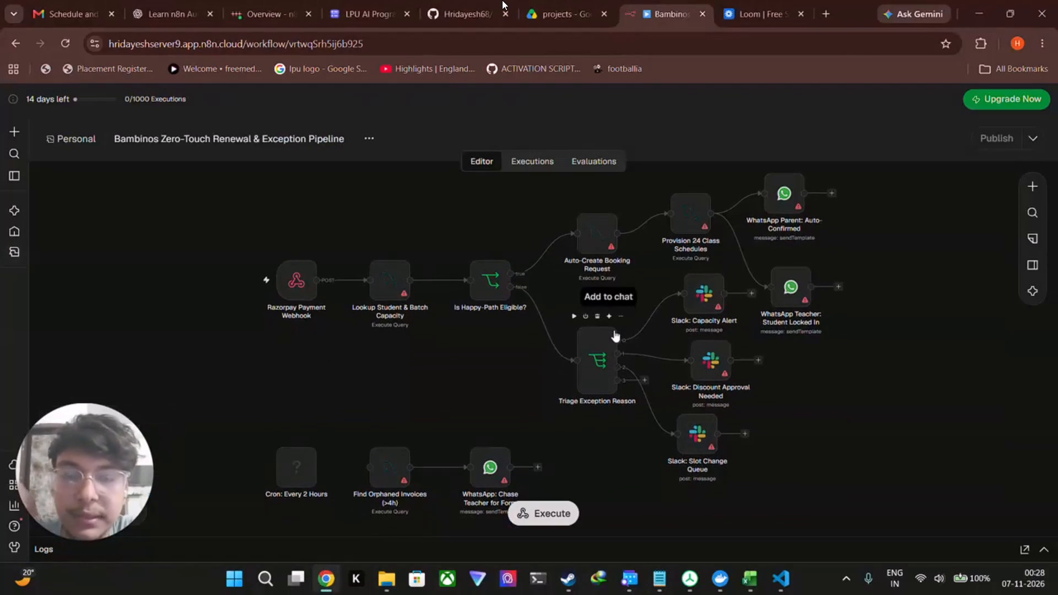
# Speed up the recording to 1.11x after trying 1.21x with playback from about 2:29.
pyautogui.press('Escape')
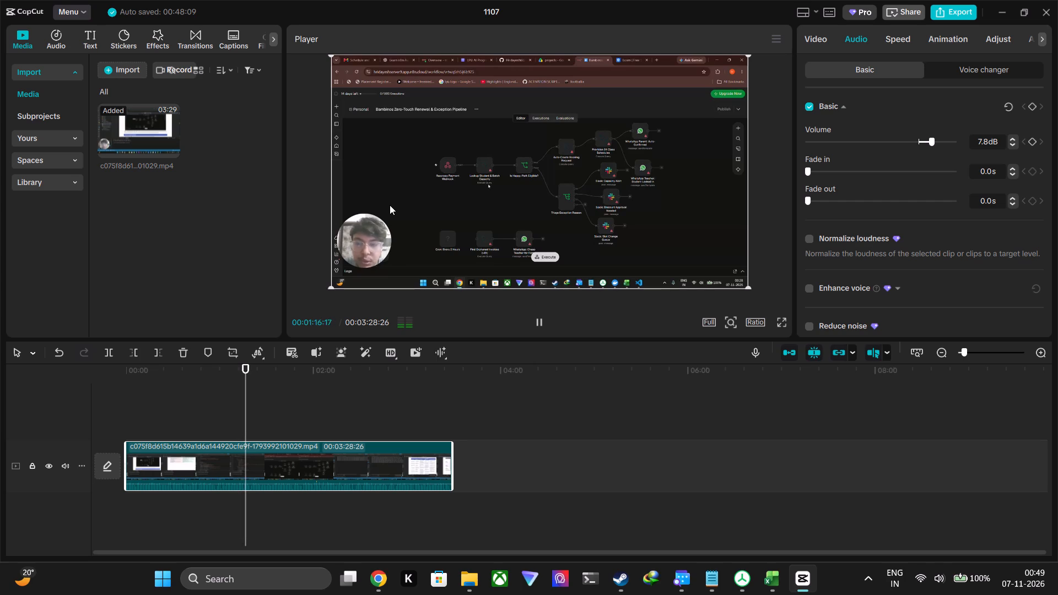
pyautogui.moveTo(249, 366); pyautogui.dragTo(359, 370)
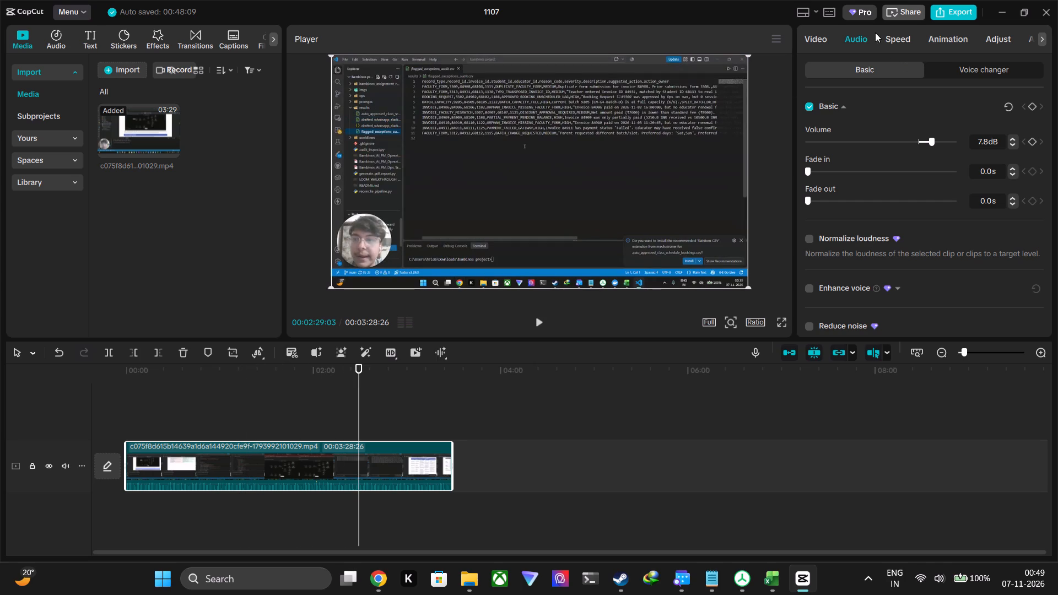
pyautogui.click(898, 34)
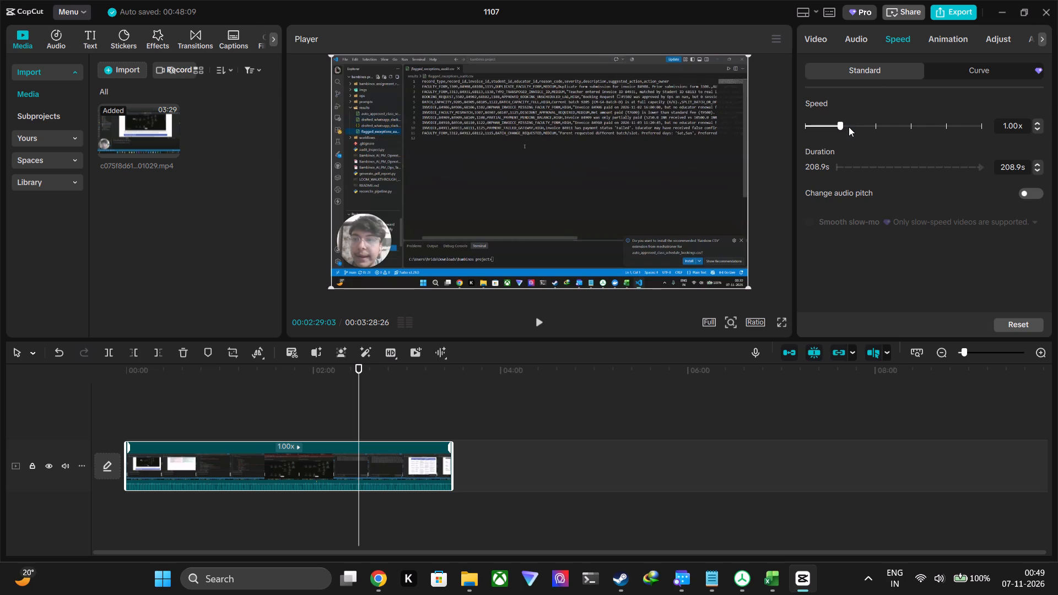
pyautogui.click(848, 127)
pyautogui.press('space')
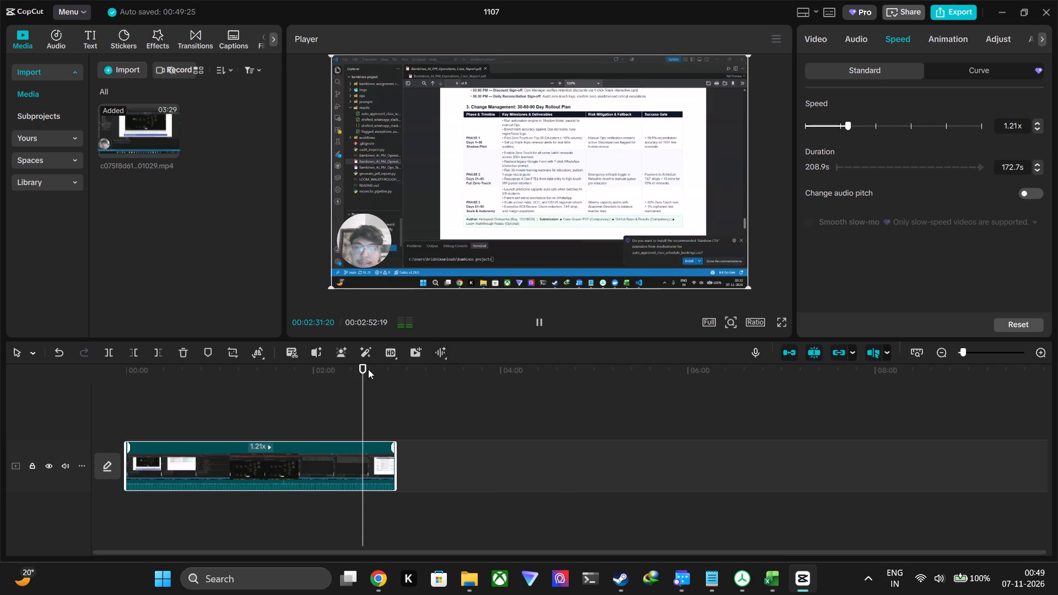
pyautogui.click(844, 126)
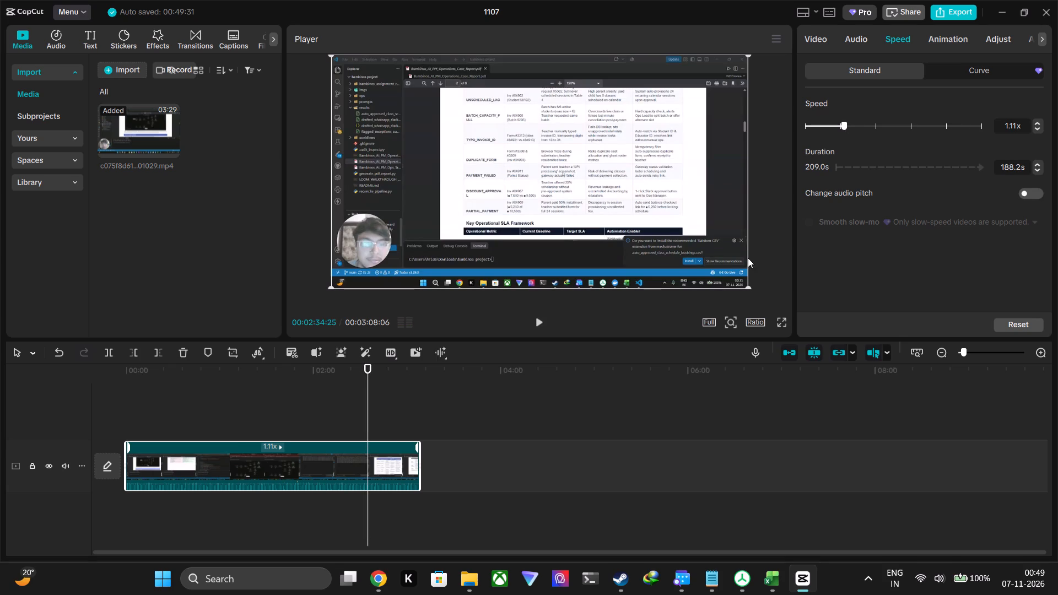
# Play the sped-up recording from several earlier points before about 2:34 to check its pace and sound.
pyautogui.press('space')
pyautogui.press('space')
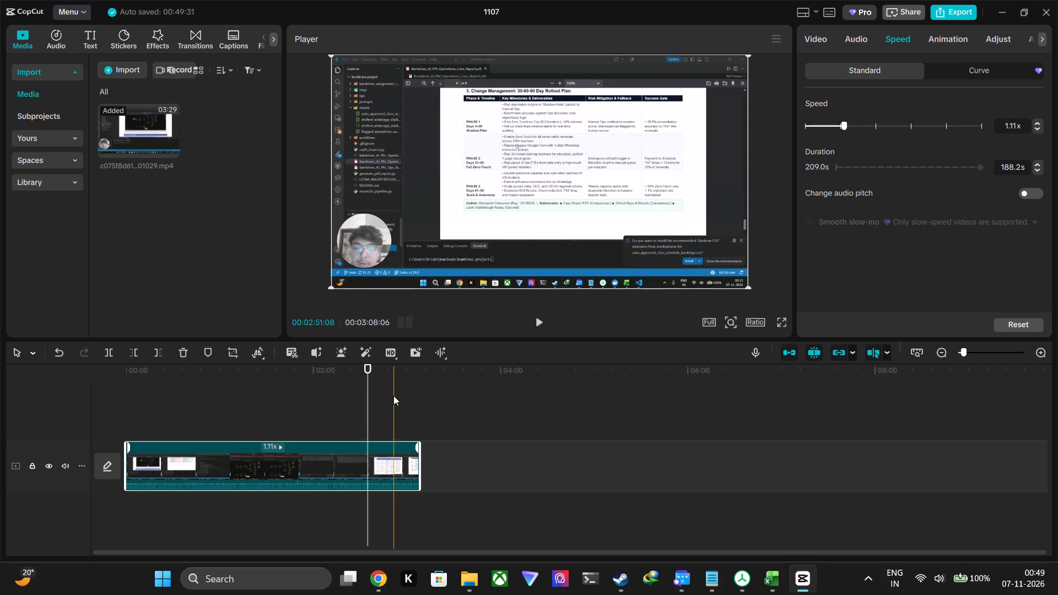
pyautogui.moveTo(370, 372); pyautogui.dragTo(361, 366)
pyautogui.press('space')
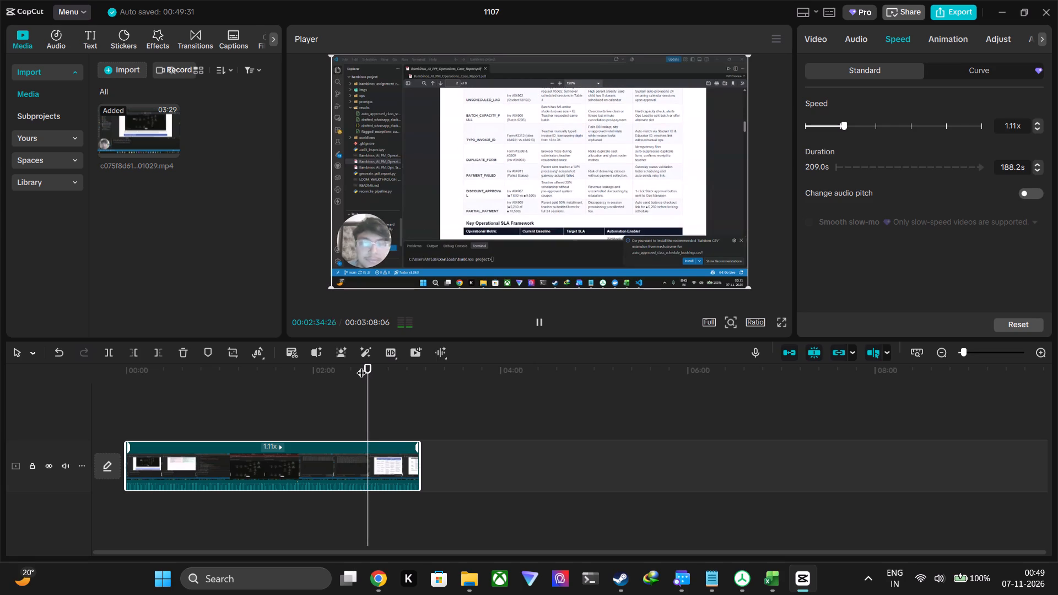
pyautogui.moveTo(369, 366); pyautogui.dragTo(351, 369)
pyautogui.moveTo(351, 369); pyautogui.dragTo(336, 372)
pyautogui.press('space')
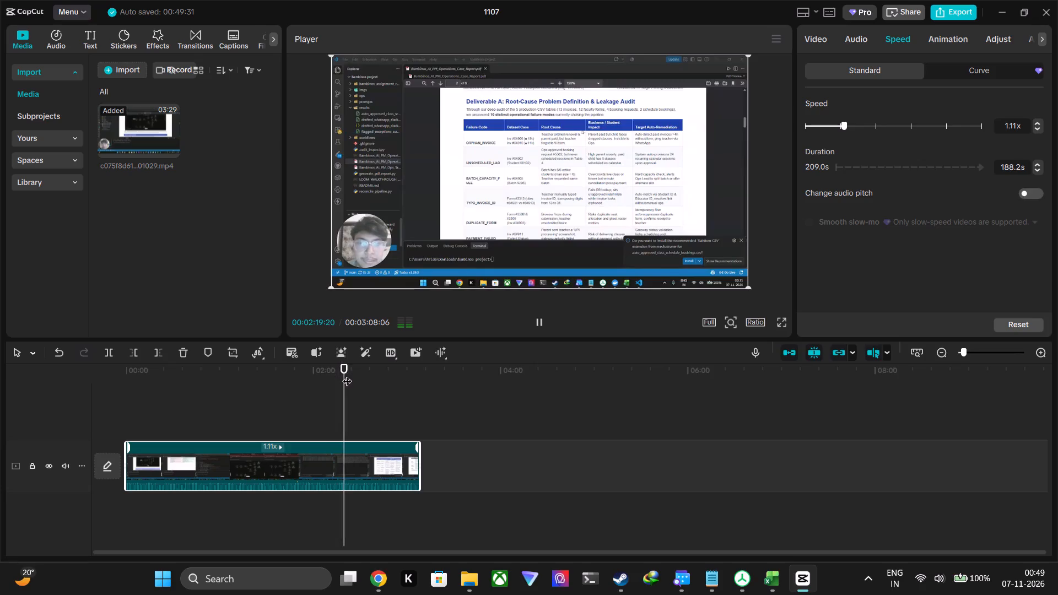
pyautogui.moveTo(347, 374); pyautogui.dragTo(306, 381)
pyautogui.press('space')
pyautogui.press('space')
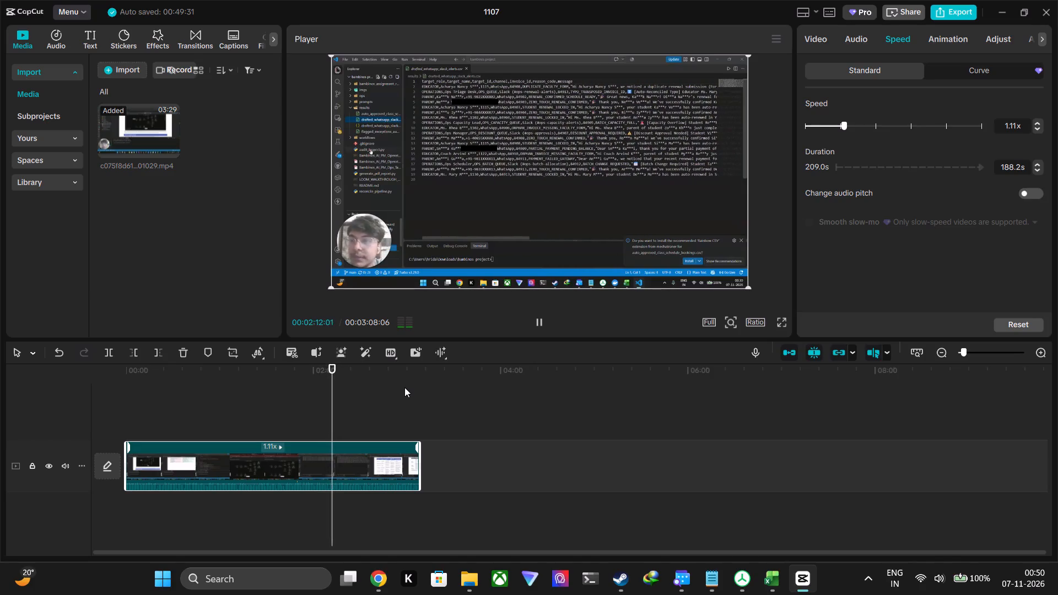
pyautogui.press('space')
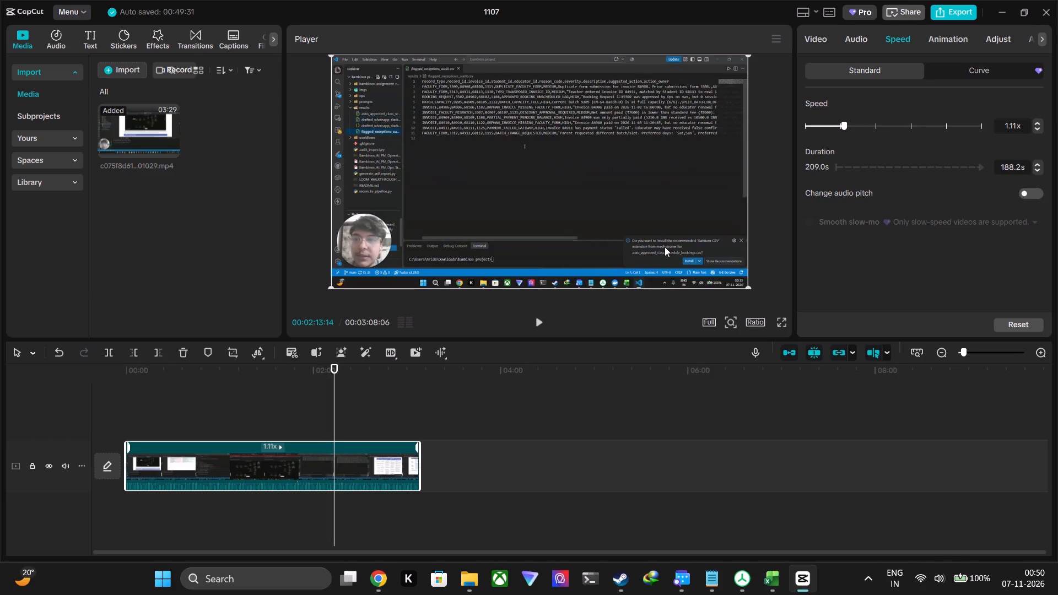
# Show the sped-up recording's preview in full screen.
pyautogui.click(776, 321)
pyautogui.click(786, 321)
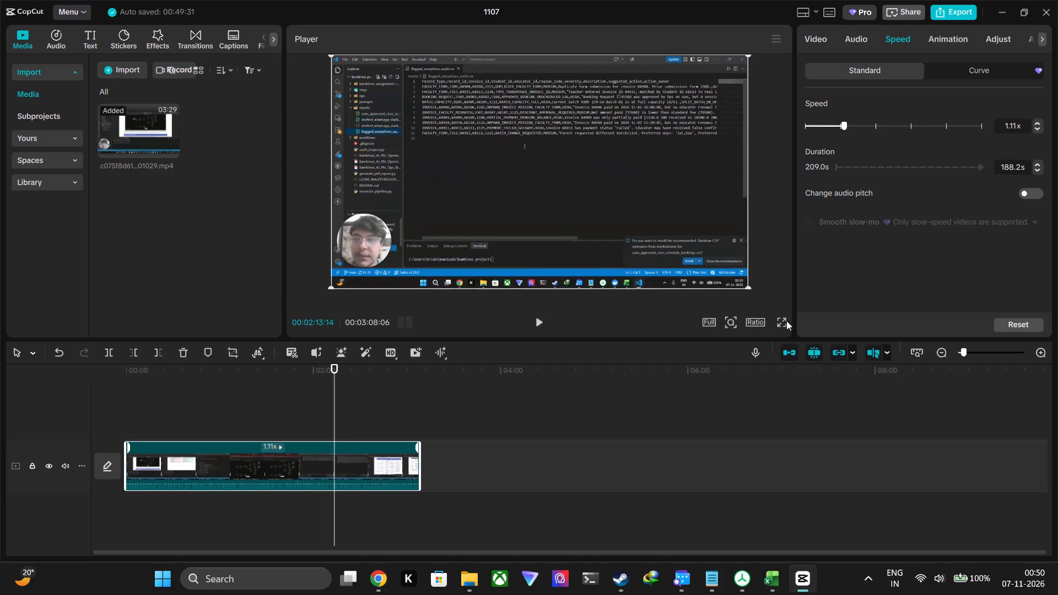
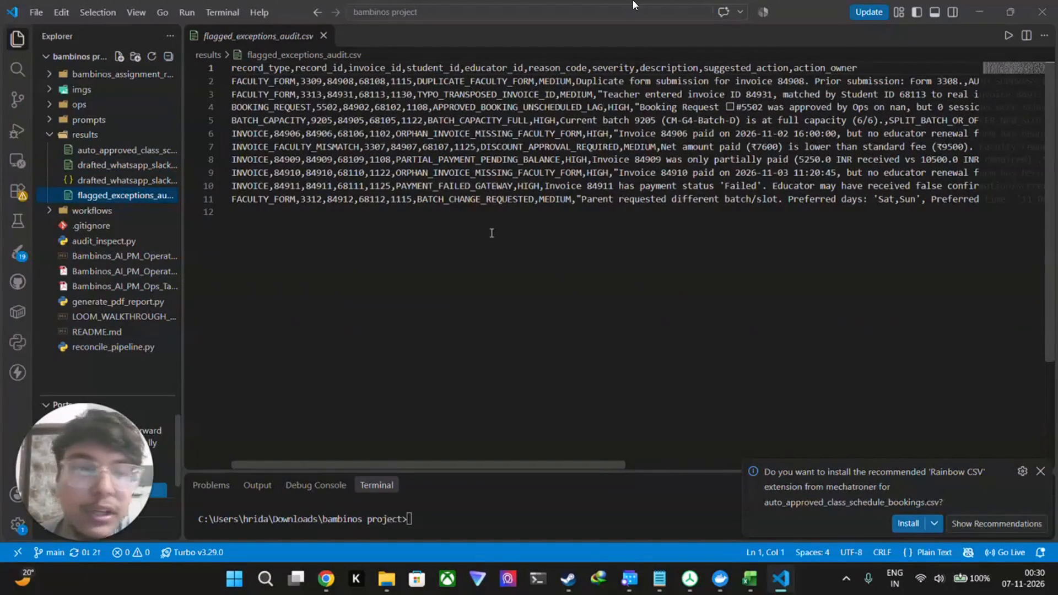
# Leave the full-screen preview and cut away everything after about 00:02:16:01 in the recording.
pyautogui.press('Escape')
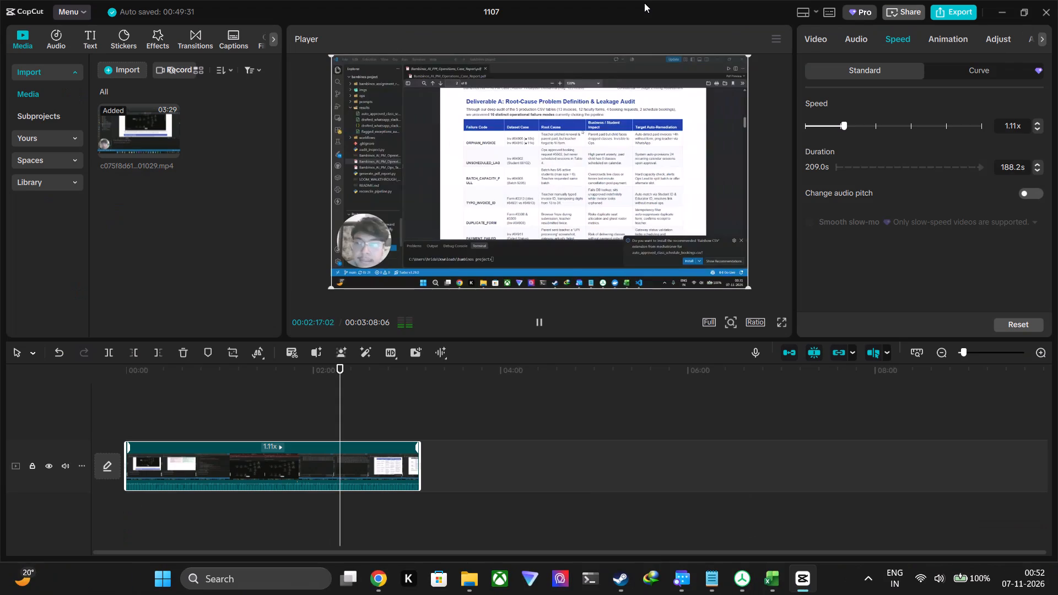
pyautogui.press('space')
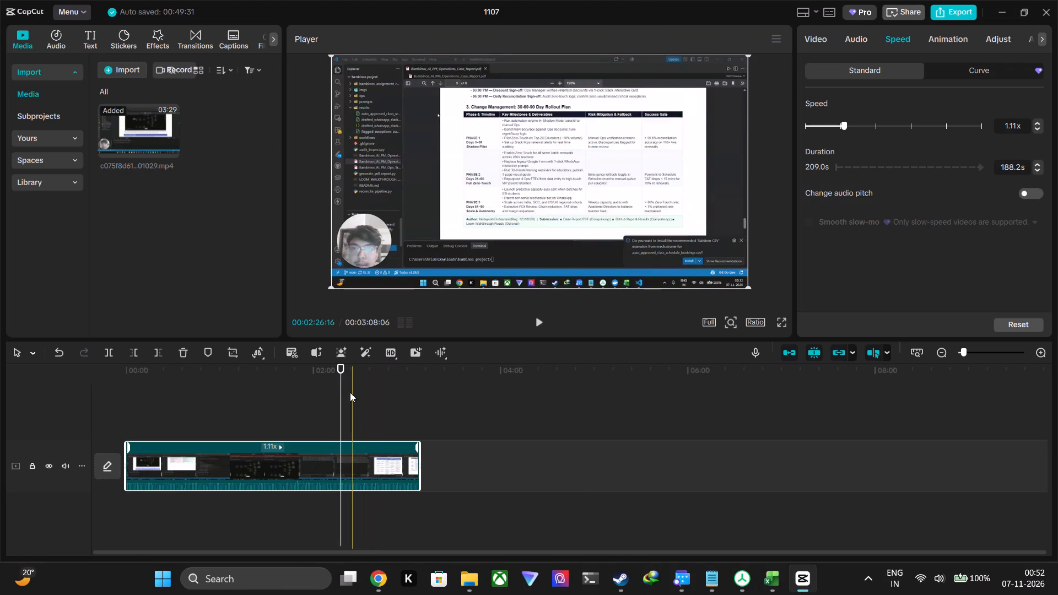
pyautogui.click(341, 376)
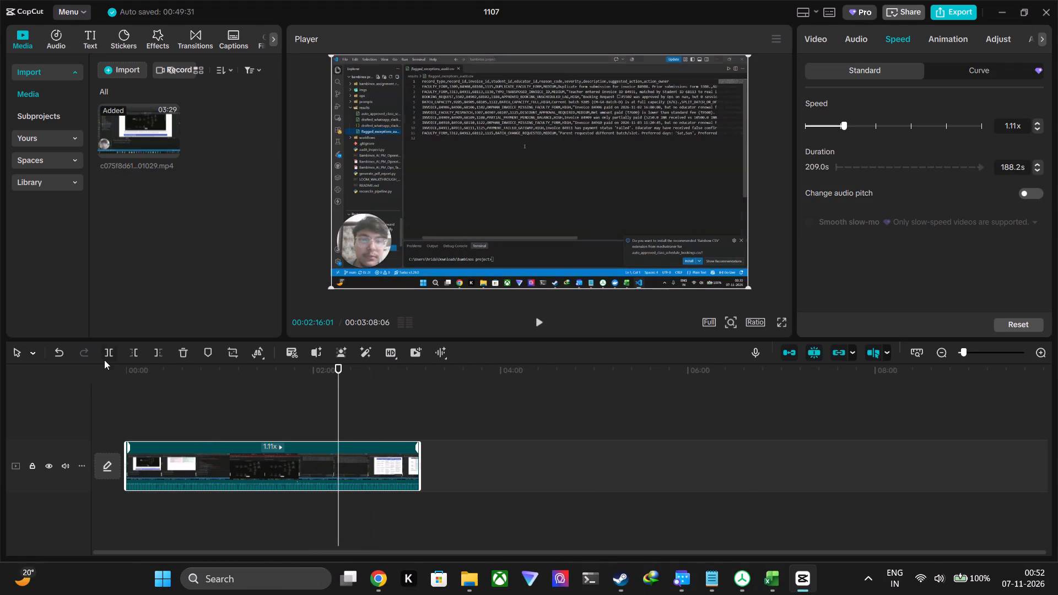
pyautogui.click(162, 358)
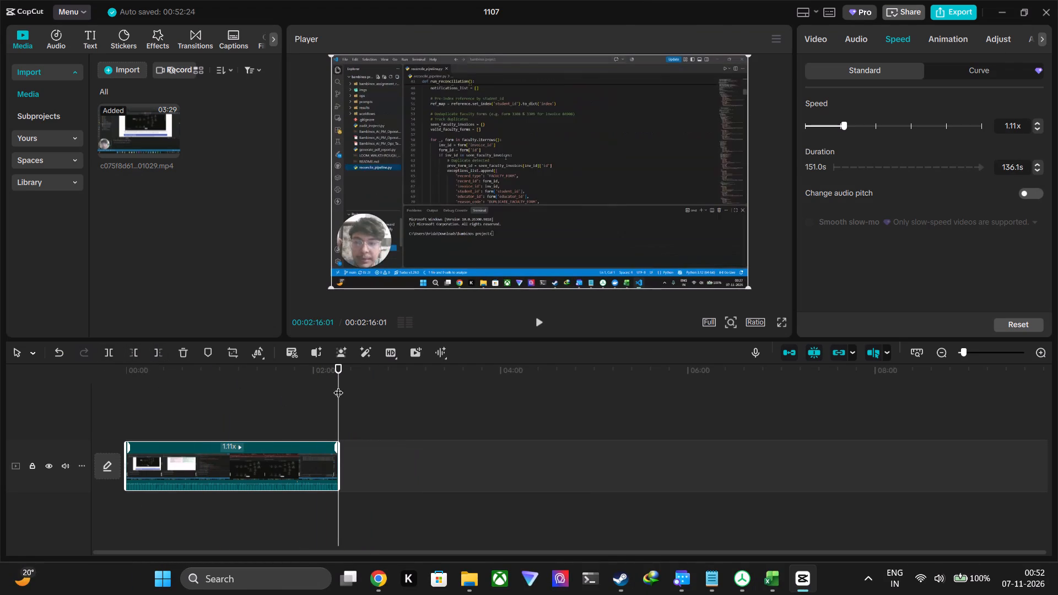
# Play the trimmed recording from about 00:01:40 and again from about 00:01:55 to check its final part.
pyautogui.moveTo(338, 382); pyautogui.dragTo(283, 378)
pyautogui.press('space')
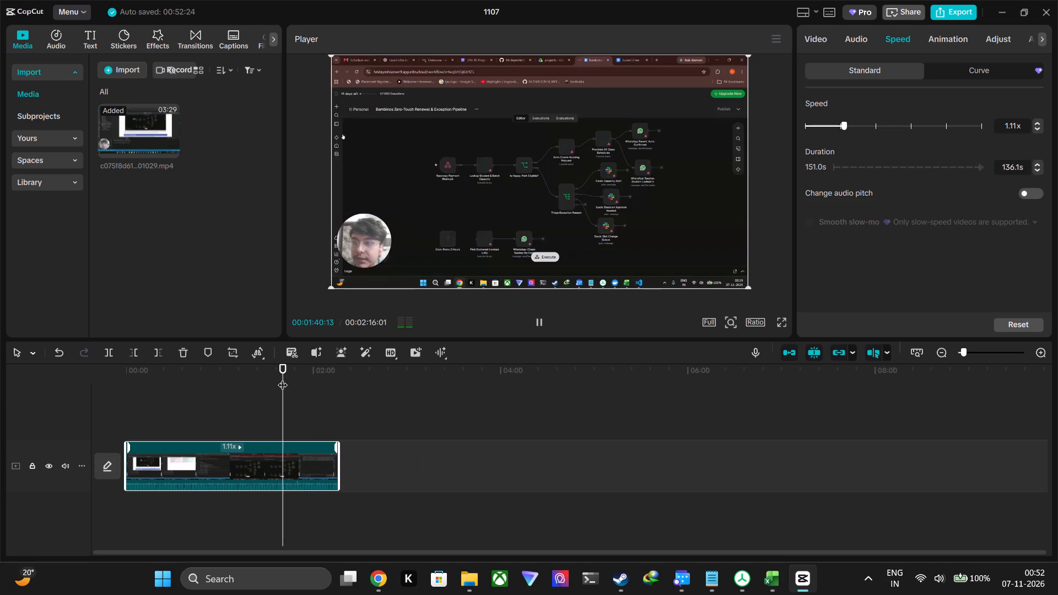
pyautogui.moveTo(283, 378); pyautogui.dragTo(306, 380)
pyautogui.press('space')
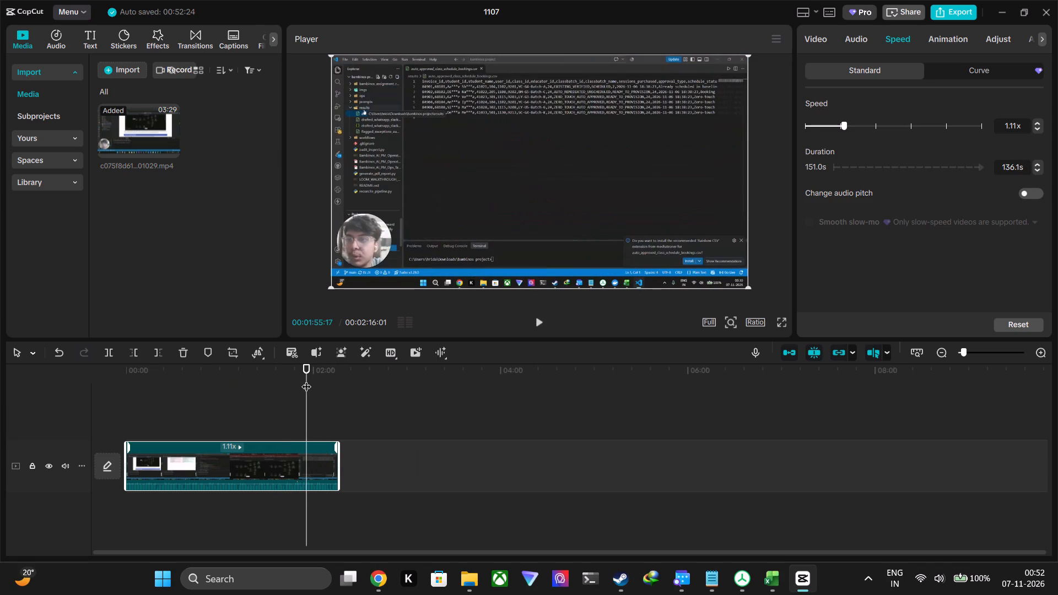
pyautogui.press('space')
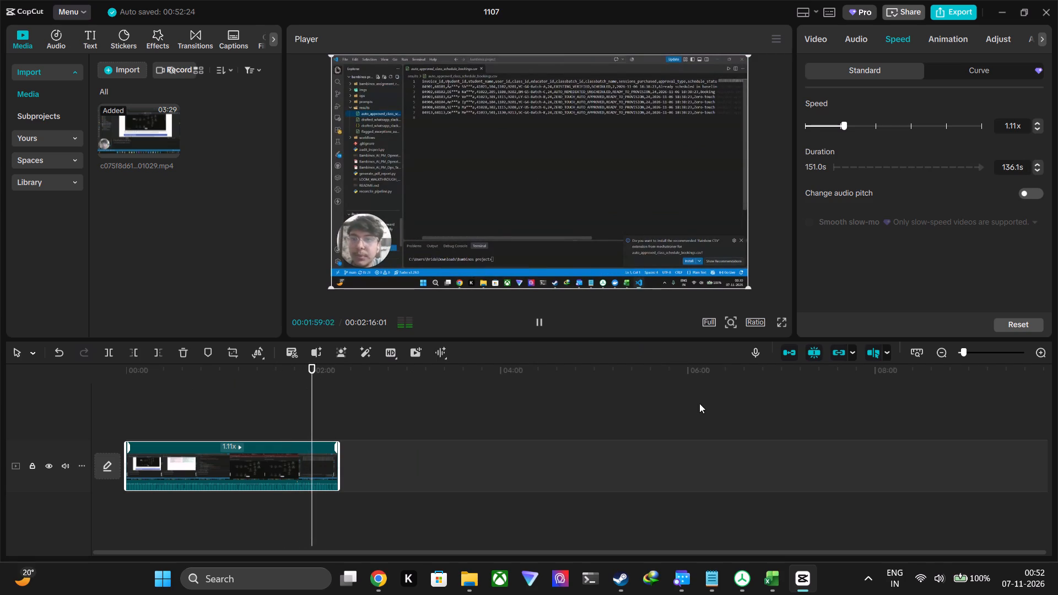
# Show the preview in full screen and review the recording's ending from about 00:02:08, pausing repeatedly to check the results files.
pyautogui.click(786, 319)
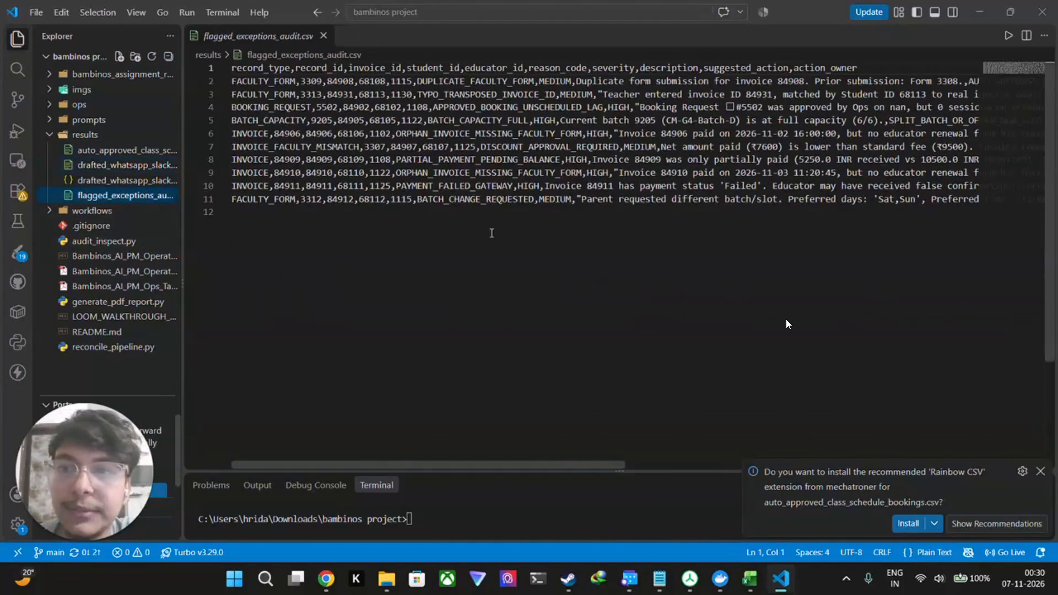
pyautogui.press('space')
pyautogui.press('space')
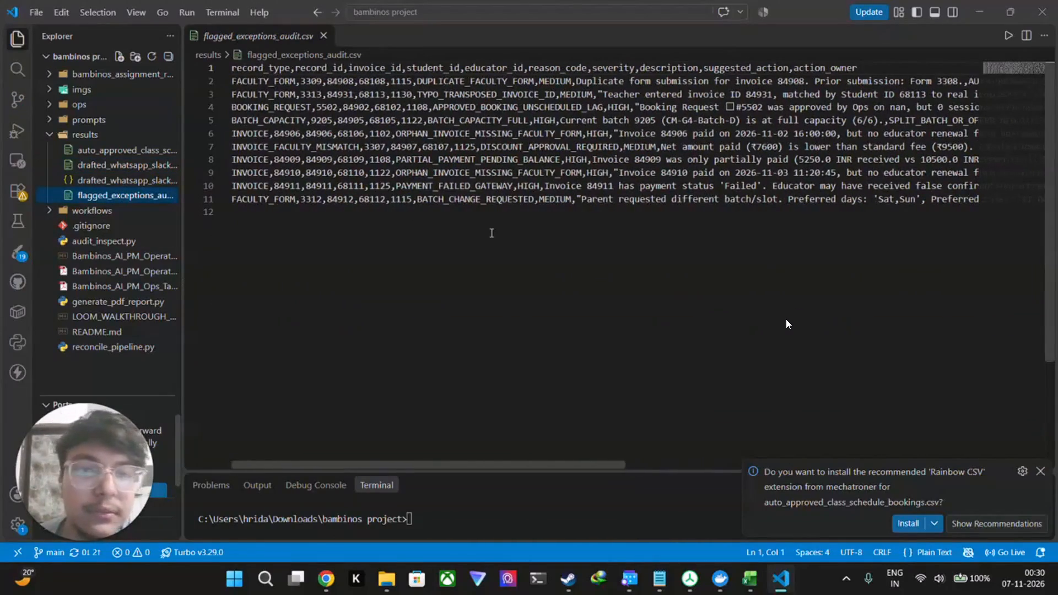
pyautogui.doubleClick(688, 169)
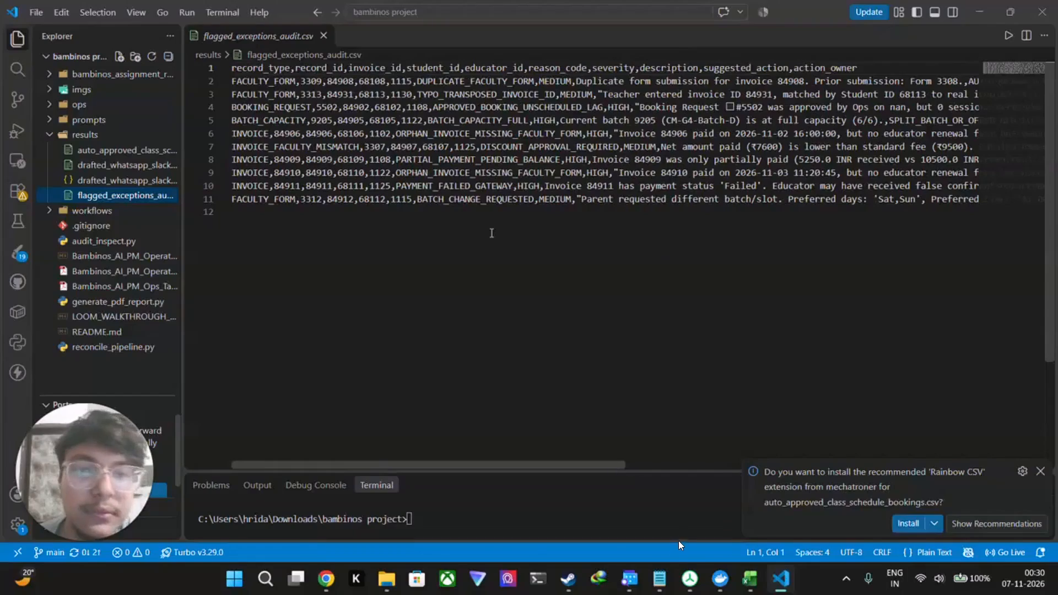
pyautogui.click(671, 535)
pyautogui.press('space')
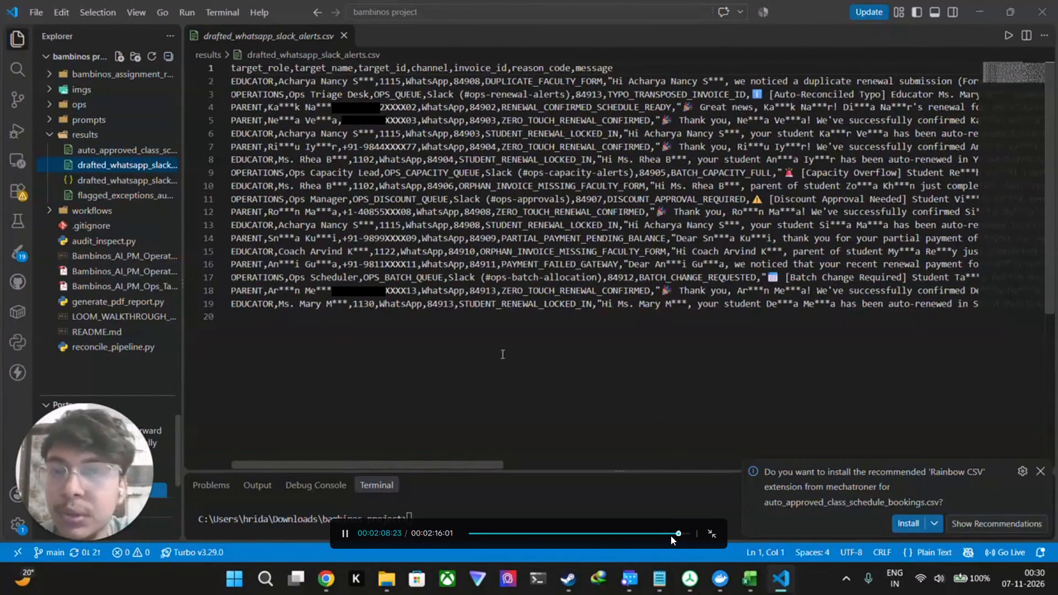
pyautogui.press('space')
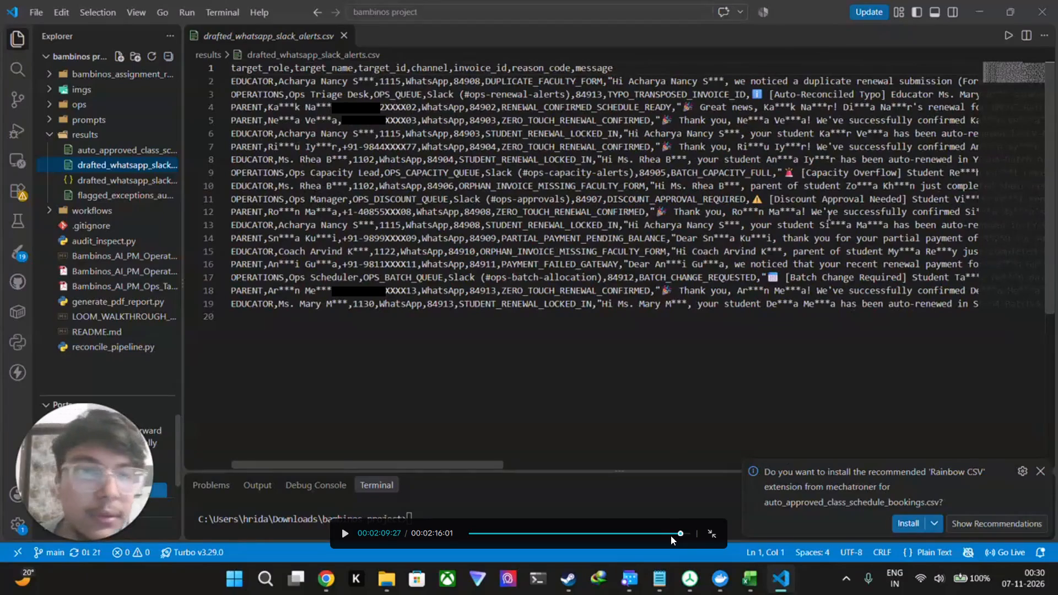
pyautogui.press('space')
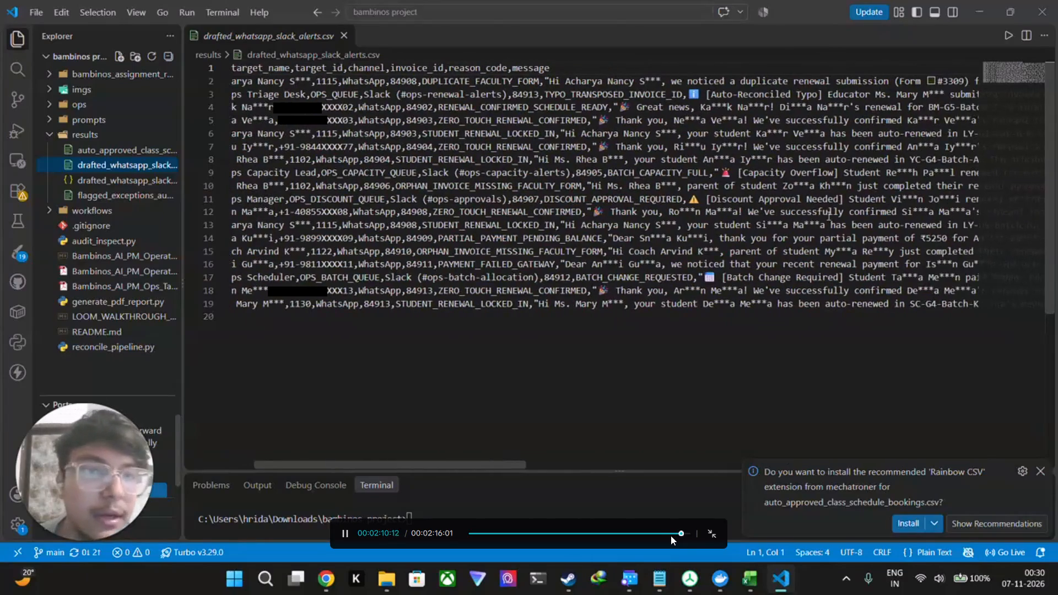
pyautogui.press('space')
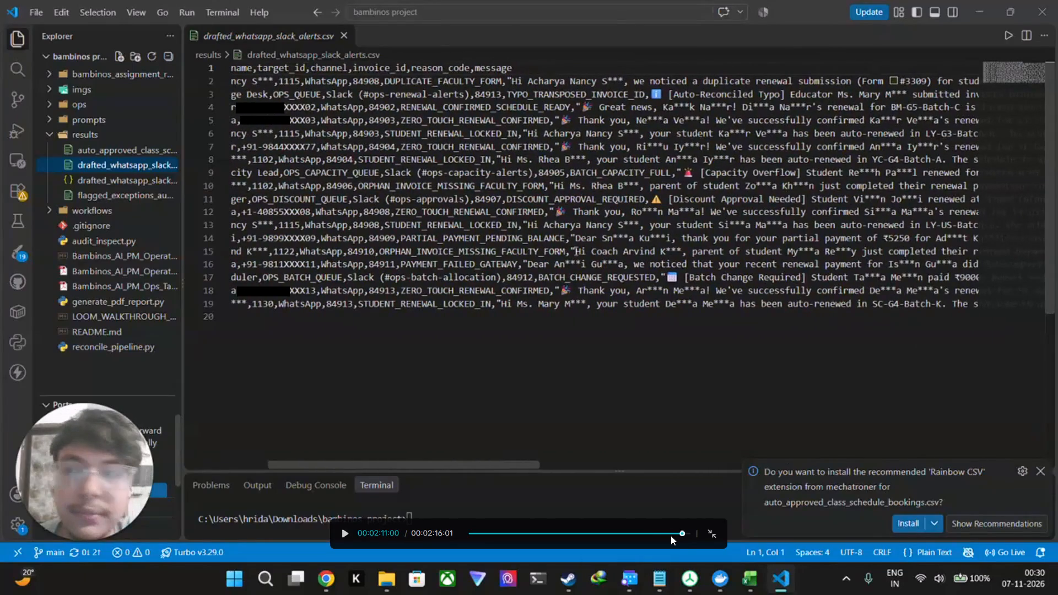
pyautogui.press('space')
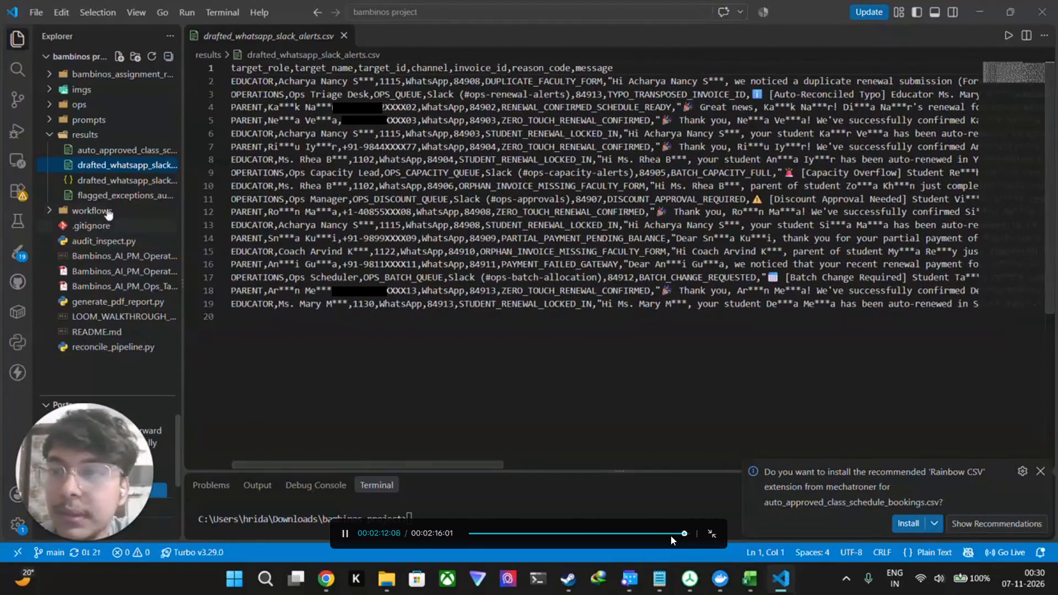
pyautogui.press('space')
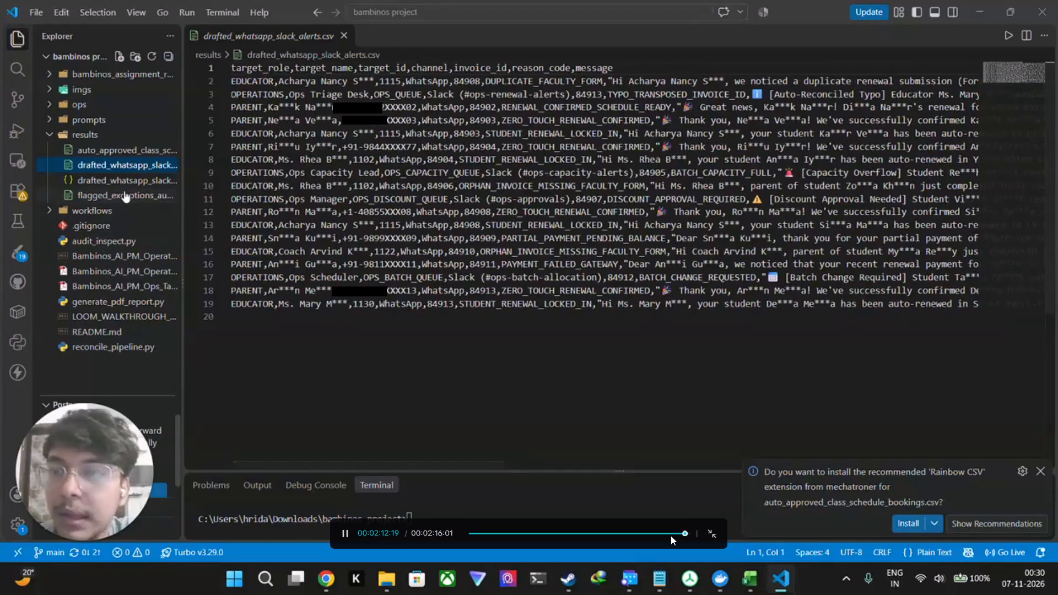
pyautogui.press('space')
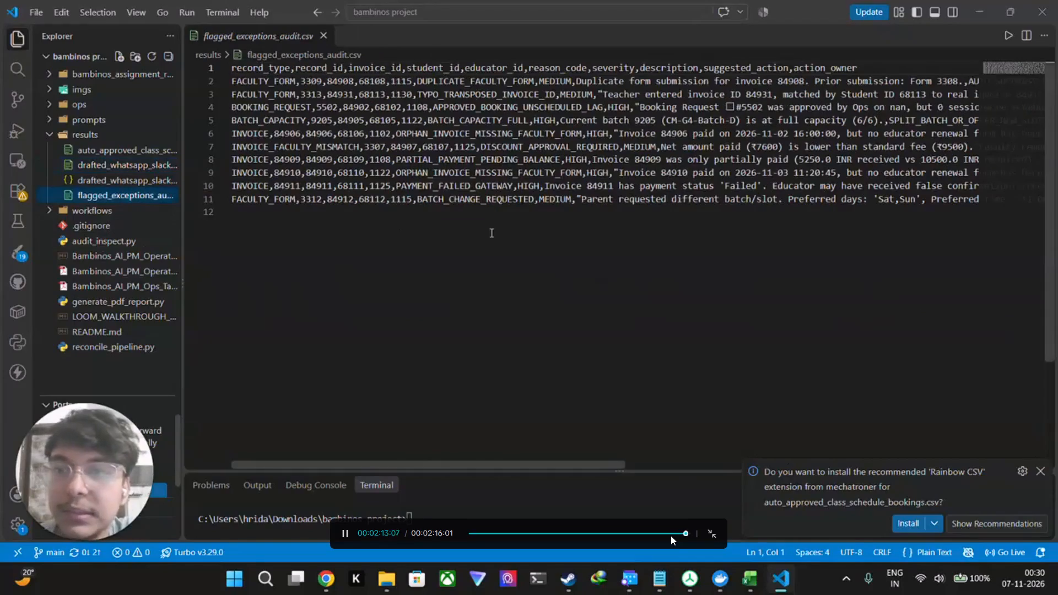
pyautogui.click(668, 539)
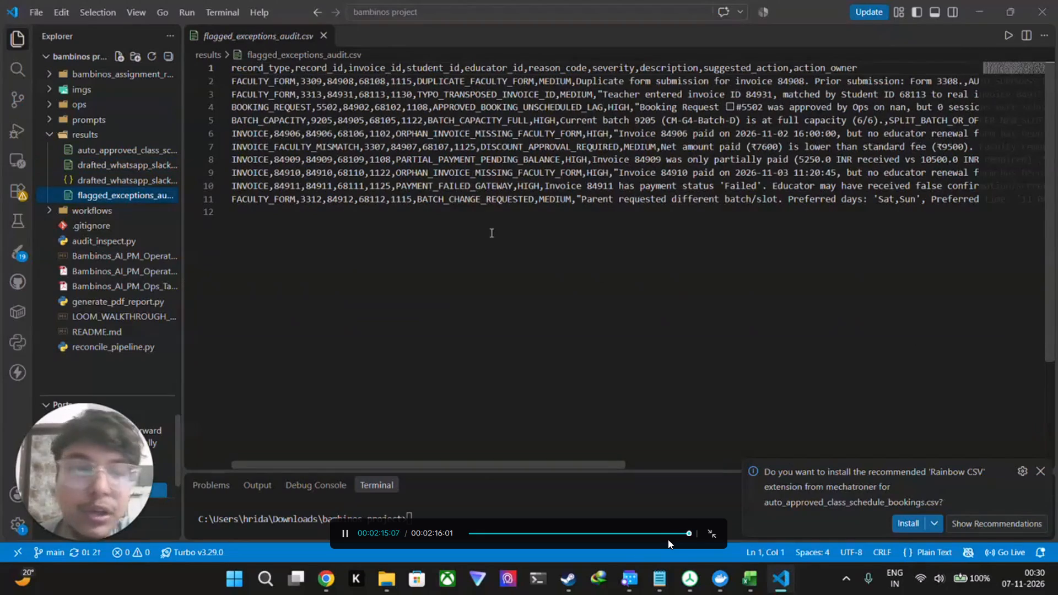
# Replay the recording from about 00:01:59, leaving the full-screen preview at 00:02:00:13 and continuing playback from there.
pyautogui.click(658, 533)
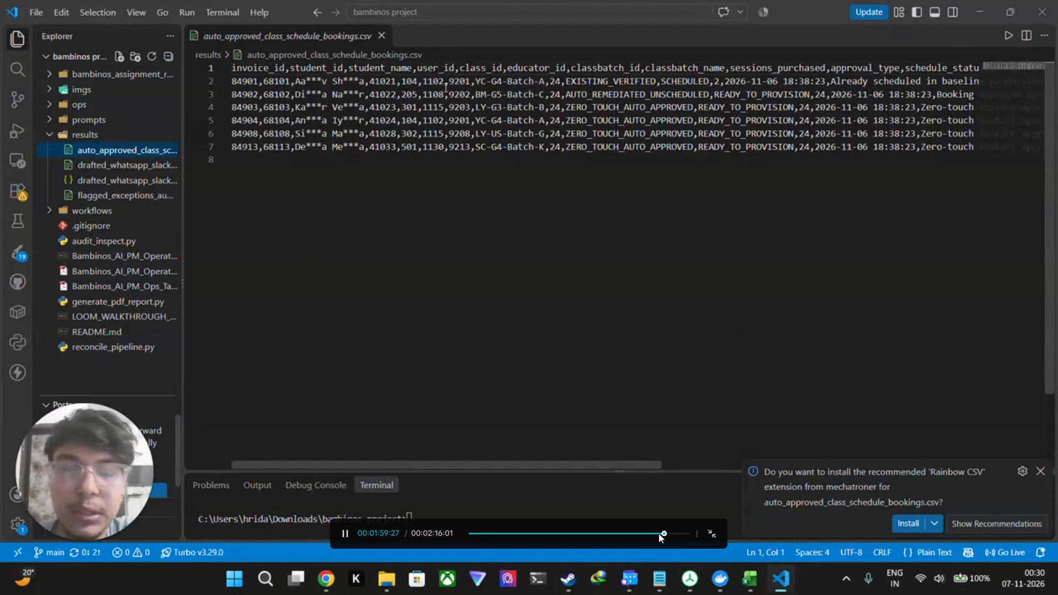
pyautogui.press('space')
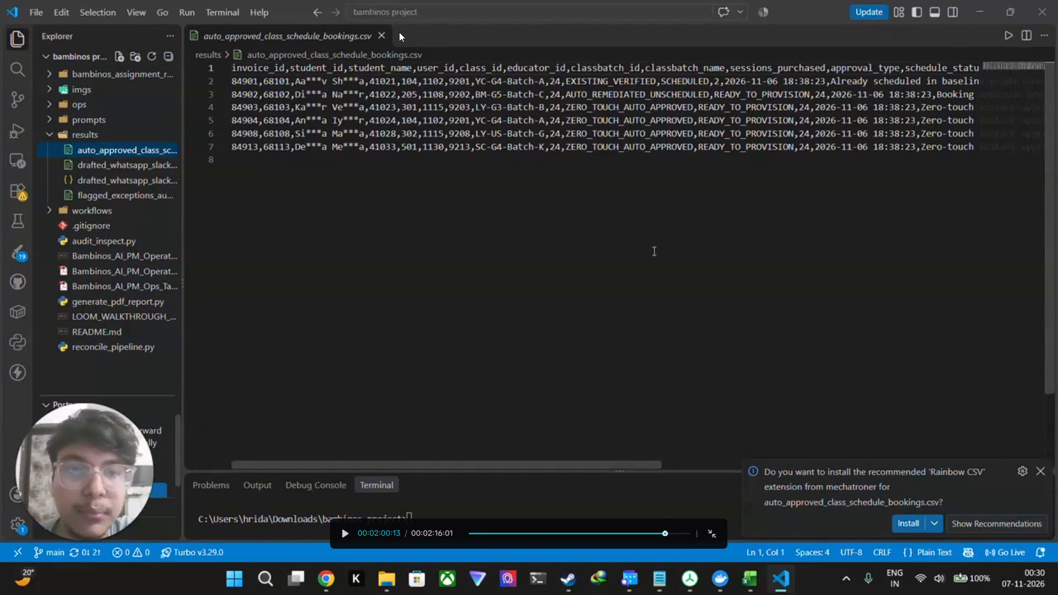
pyautogui.press('Escape')
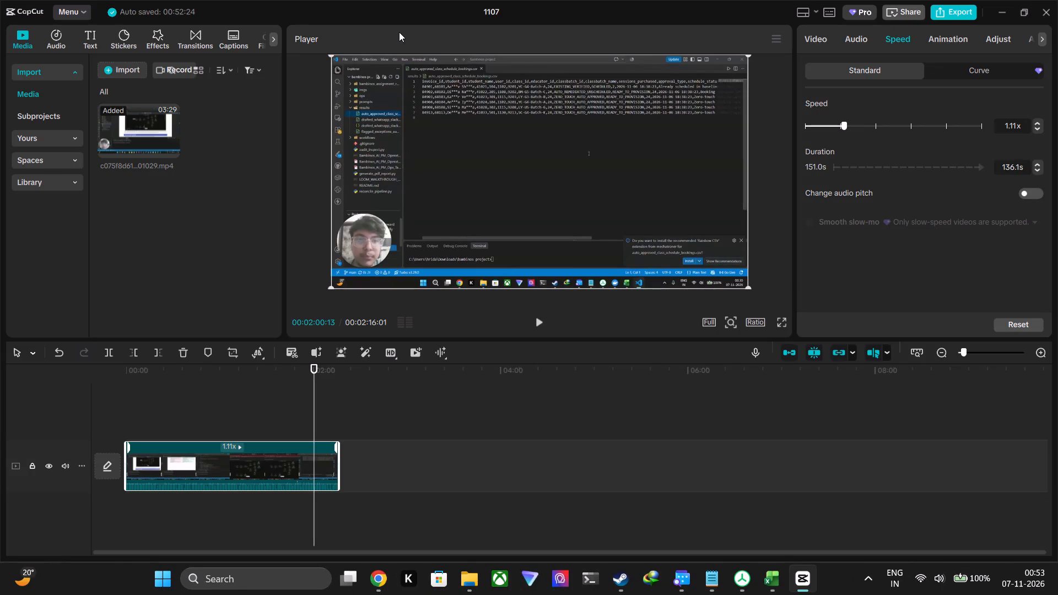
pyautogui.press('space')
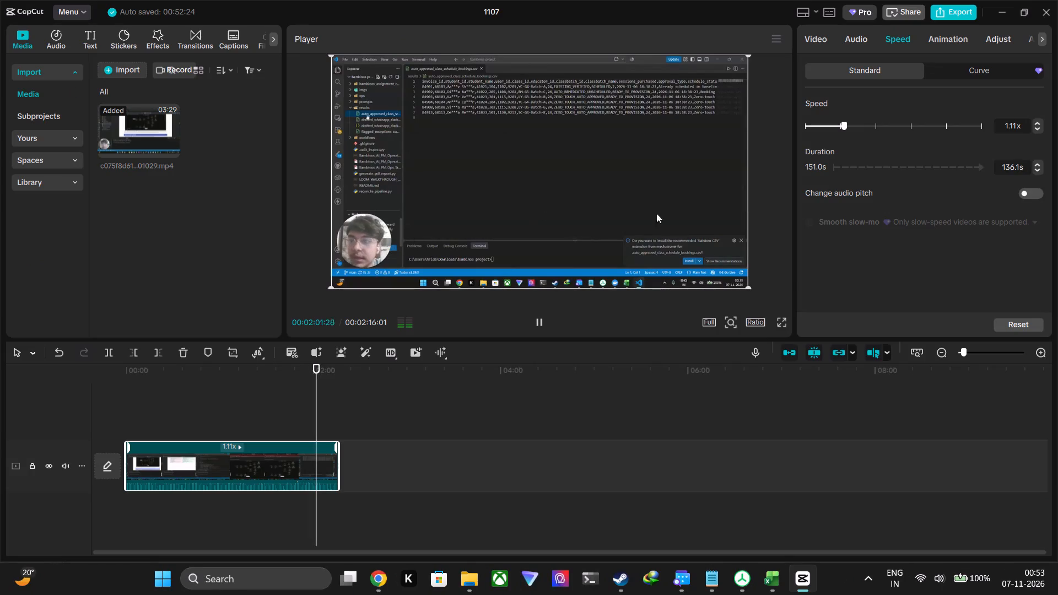
# Find the exact moment by replaying around 2:08 and split the recording at about 00:02:08:23.
pyautogui.click(984, 354)
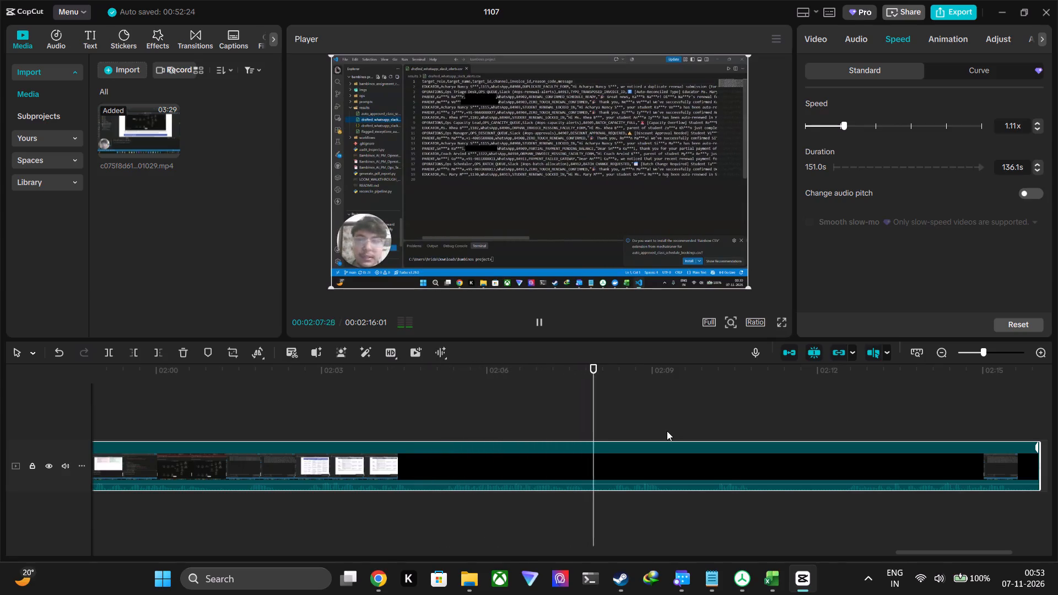
pyautogui.press('space')
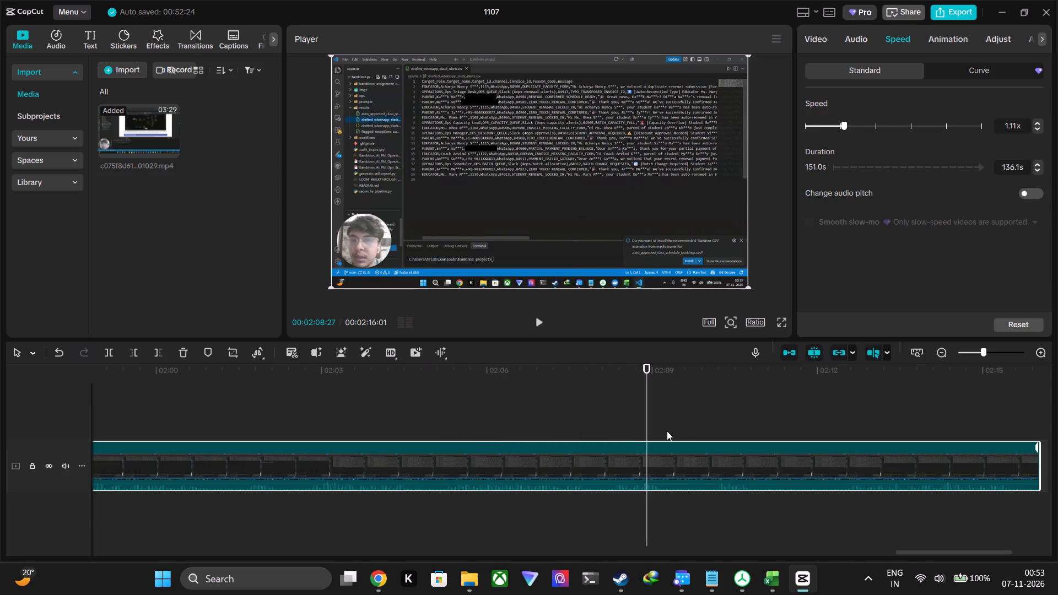
pyautogui.moveTo(643, 375); pyautogui.dragTo(633, 377)
pyautogui.press('space')
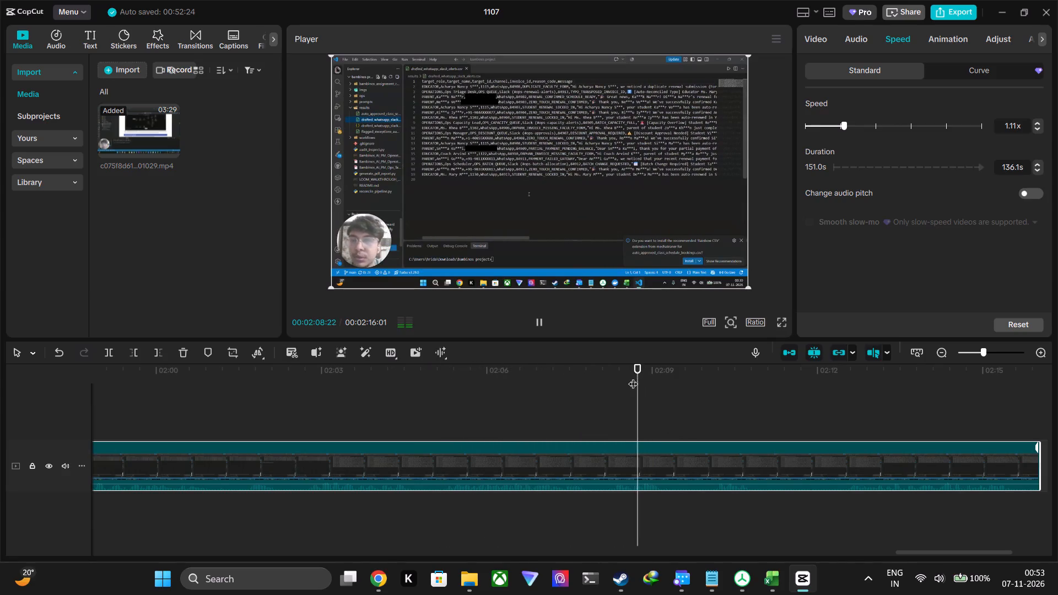
pyautogui.press('space')
pyautogui.moveTo(666, 364); pyautogui.dragTo(665, 370)
pyautogui.moveTo(665, 370); pyautogui.dragTo(595, 374)
pyautogui.press('space')
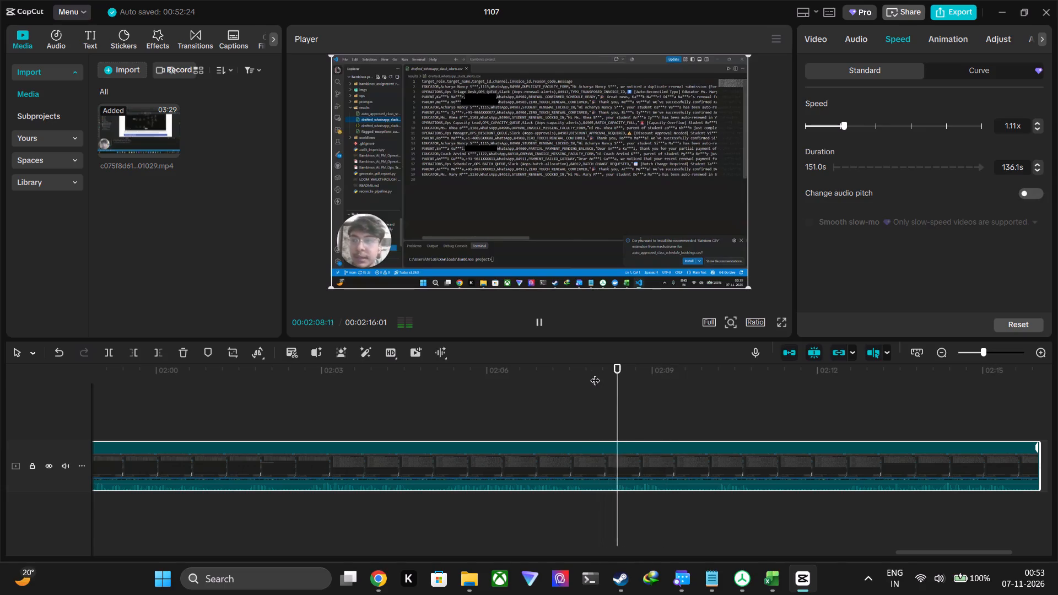
pyautogui.press('space')
pyautogui.press('space')
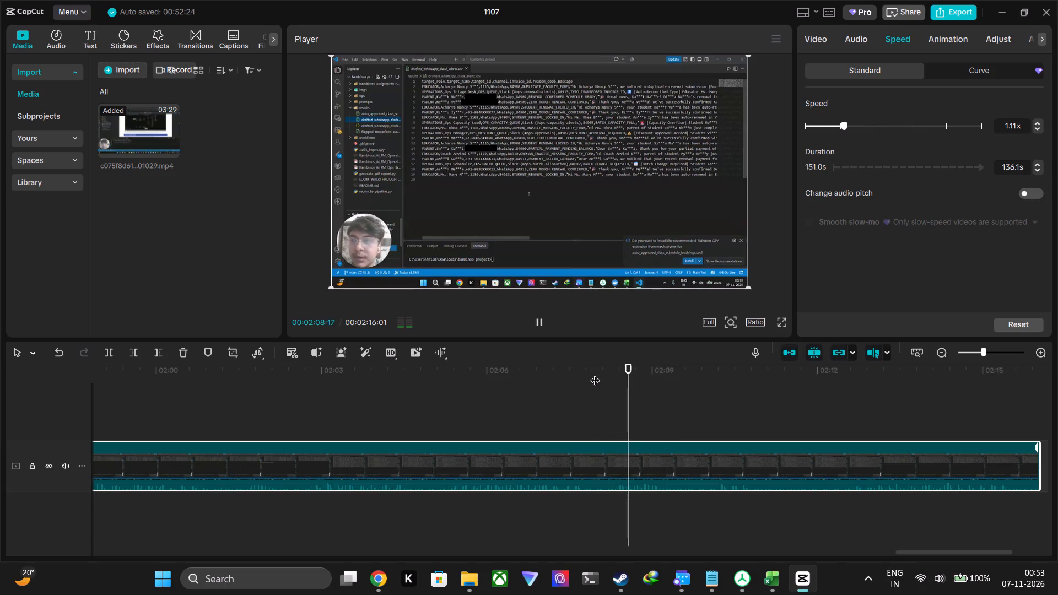
pyautogui.press('space')
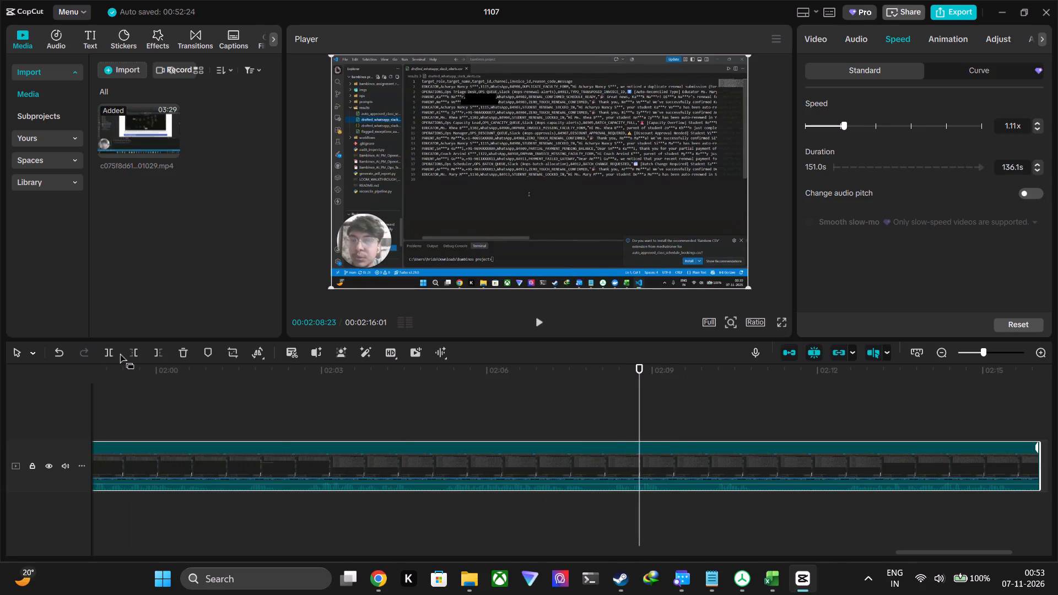
pyautogui.click(113, 352)
# Remove the passage from the split at about 00:02:08:23 up to 00:02:11:29, keeping the footage that follows it.
pyautogui.press('space')
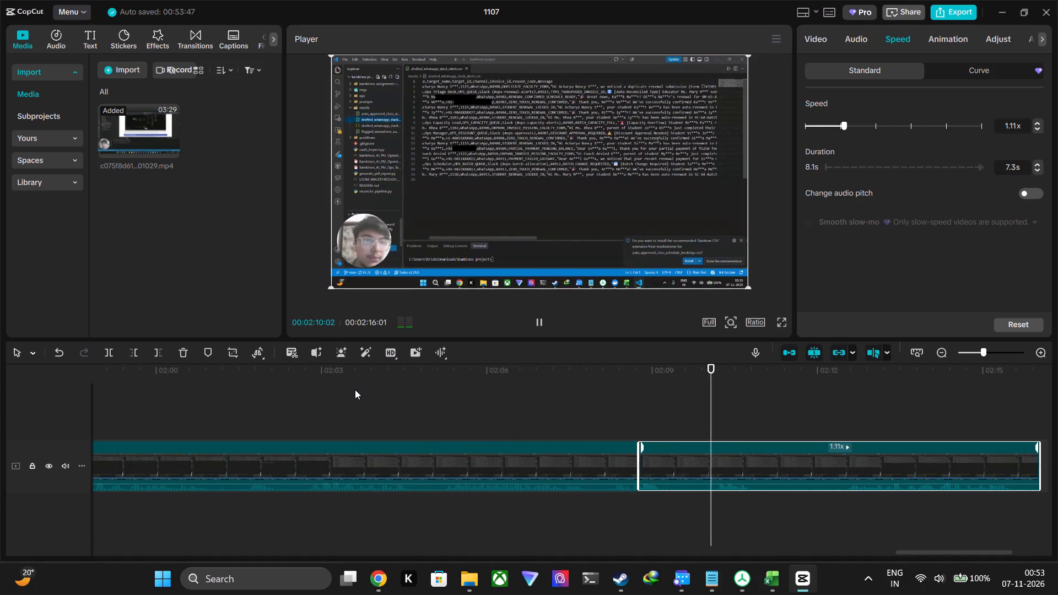
pyautogui.press('space')
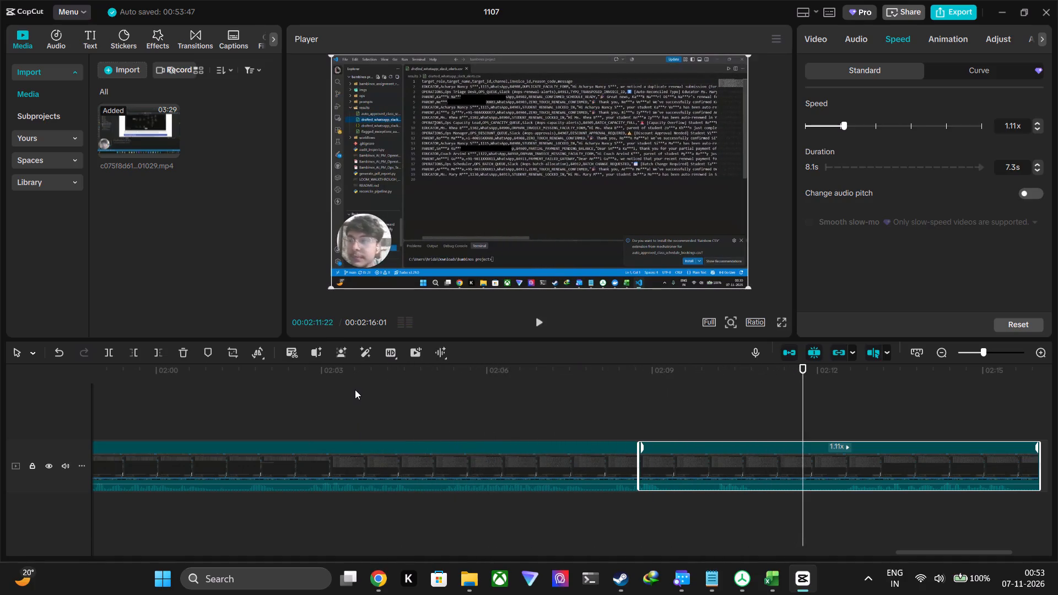
pyautogui.press('space')
pyautogui.press('space')
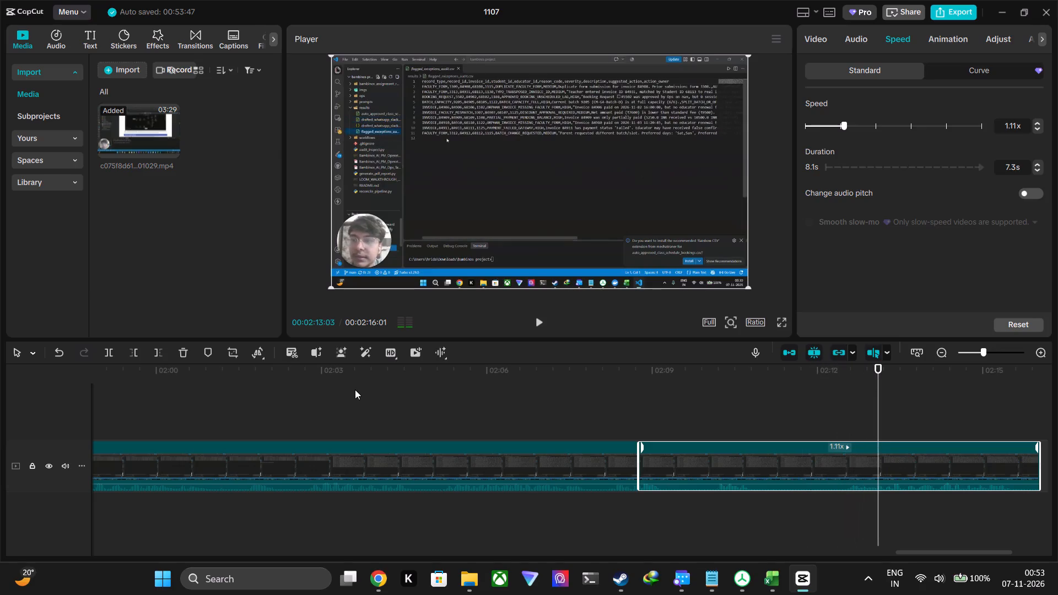
pyautogui.moveTo(882, 381); pyautogui.dragTo(867, 386)
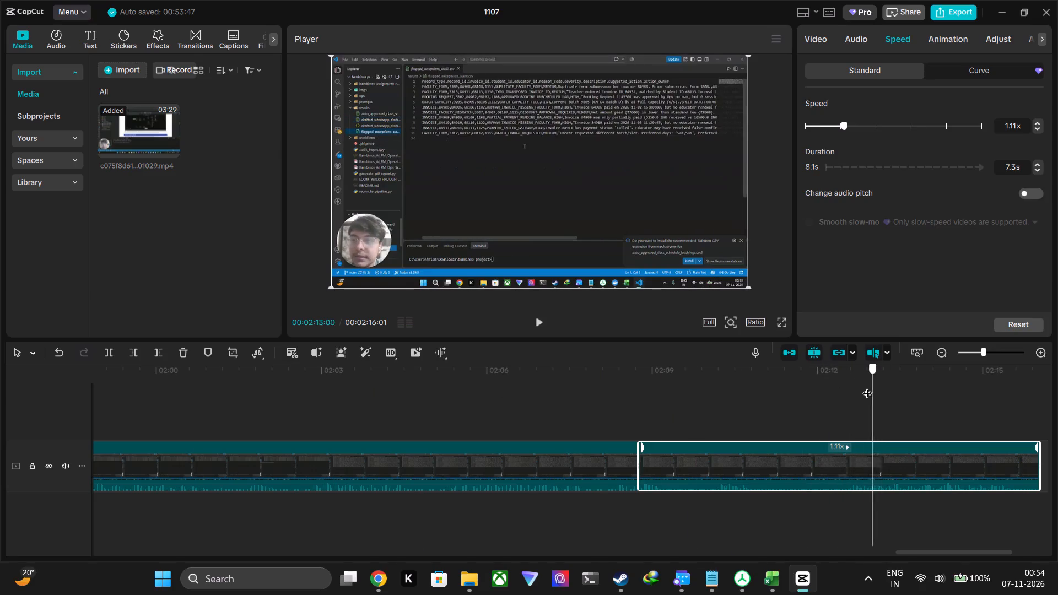
pyautogui.moveTo(867, 386); pyautogui.dragTo(815, 389)
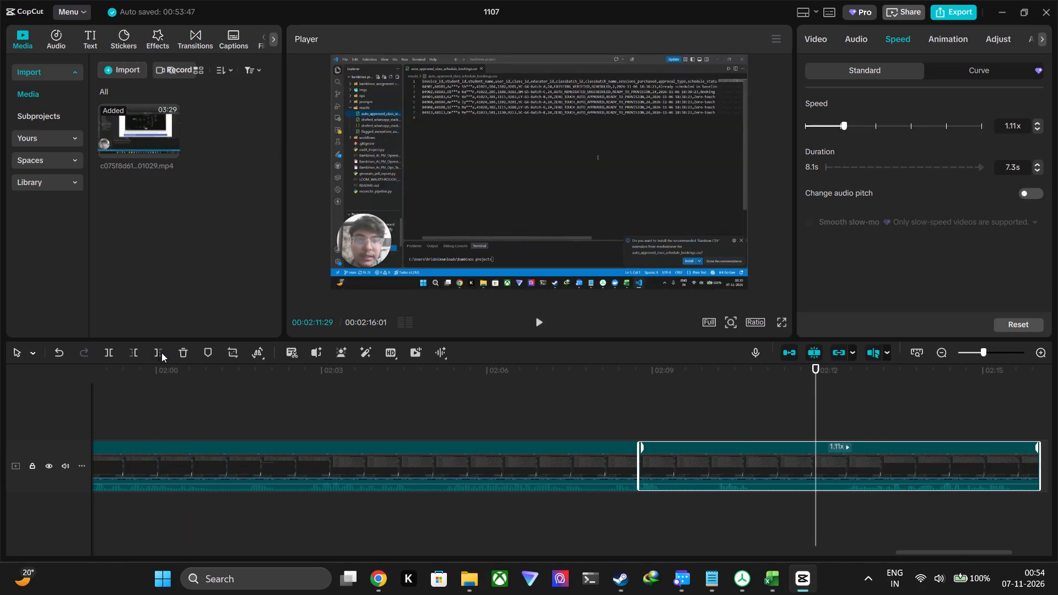
pyautogui.click(156, 351)
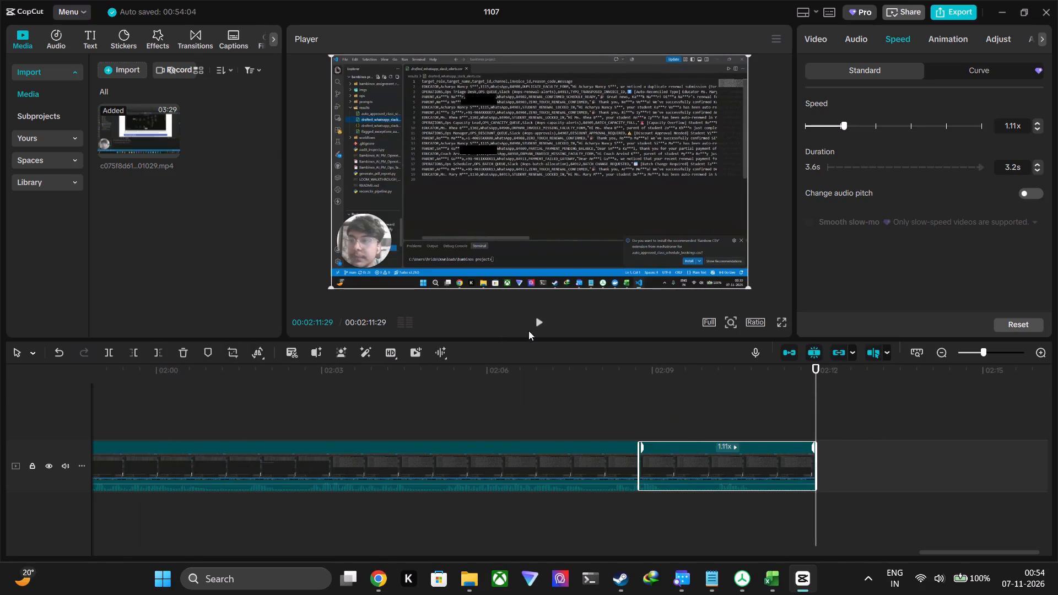
pyautogui.hotkey('ctrl', 'z')
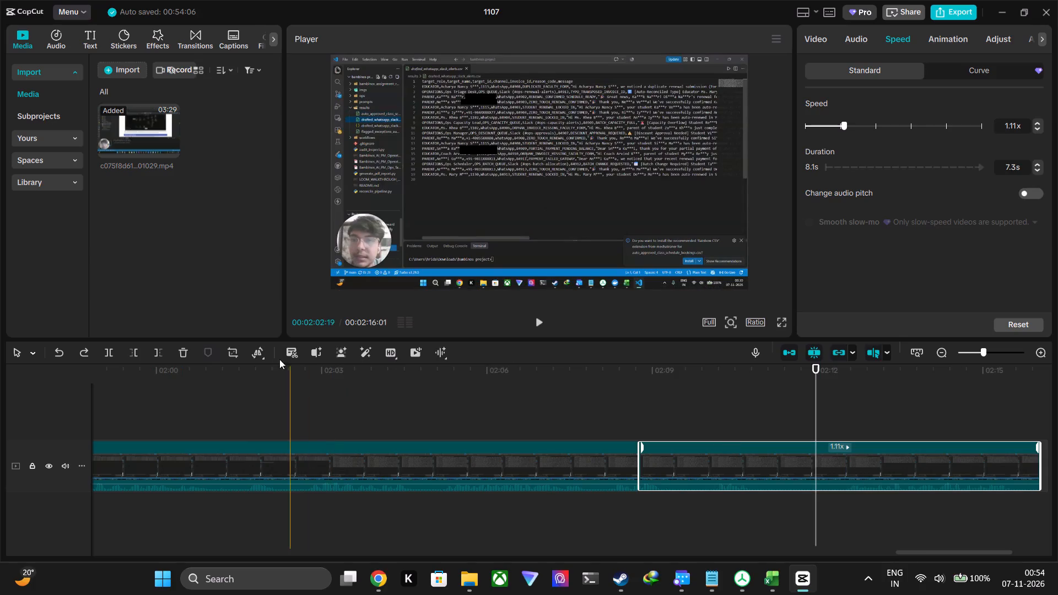
pyautogui.click(142, 355)
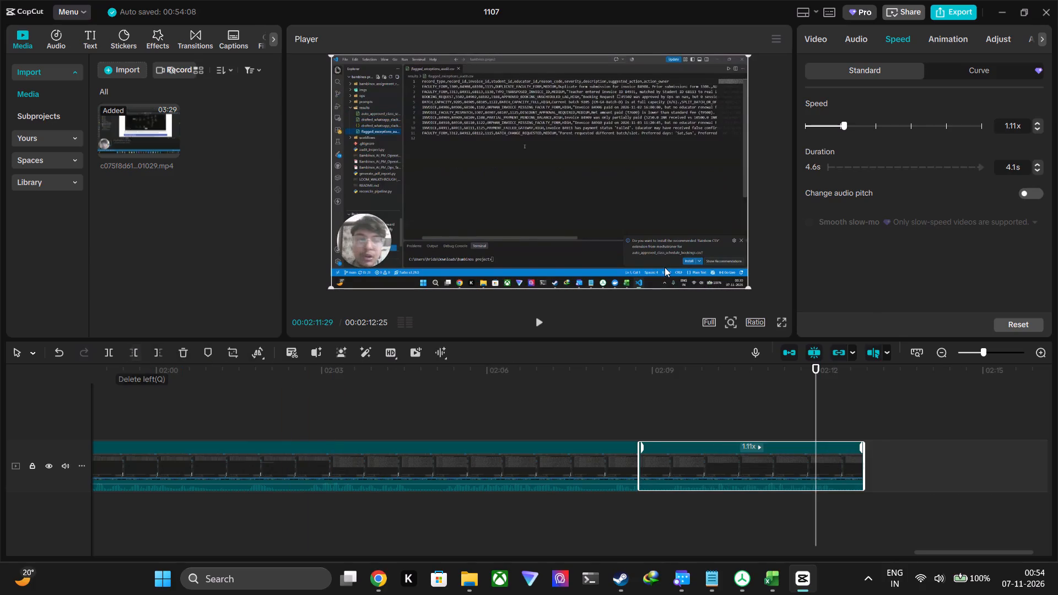
# Play the shortened recording across the cut to its end, and its opening from the start.
pyautogui.moveTo(810, 376); pyautogui.dragTo(500, 432)
pyautogui.press('space')
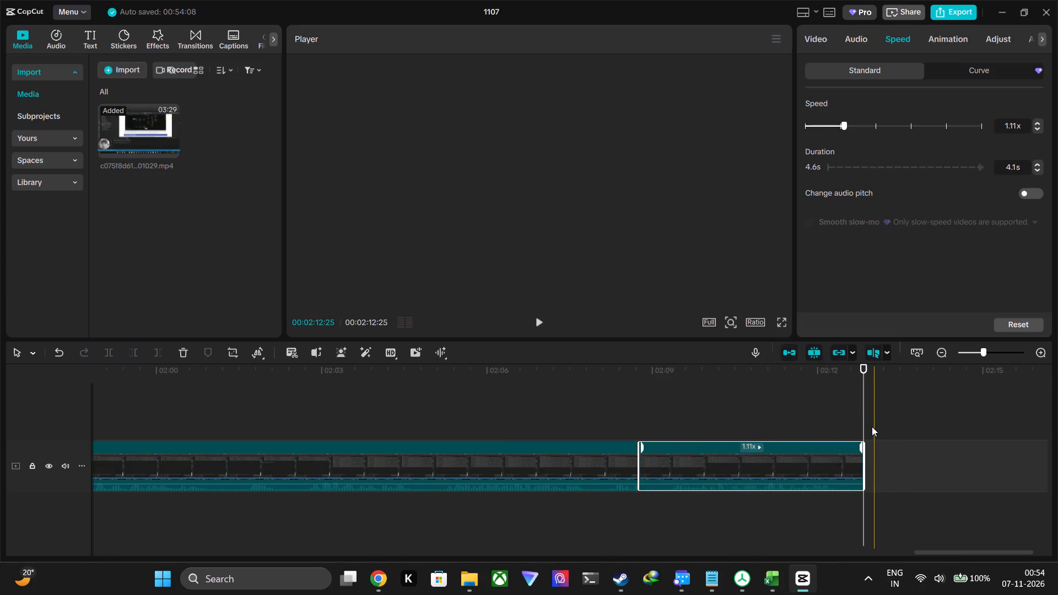
pyautogui.moveTo(866, 371); pyautogui.dragTo(75, 446)
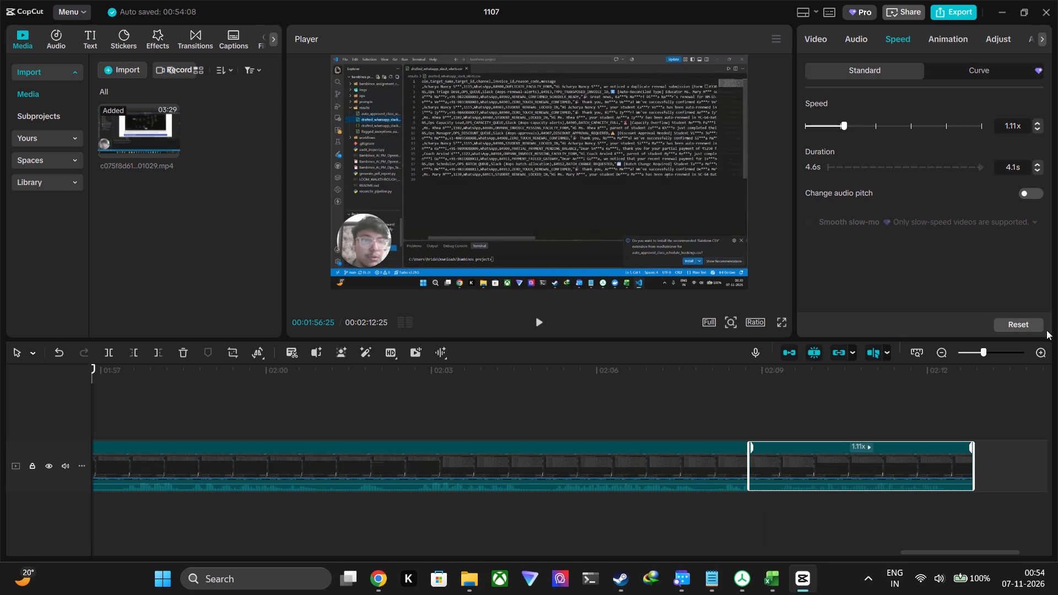
pyautogui.click(975, 349)
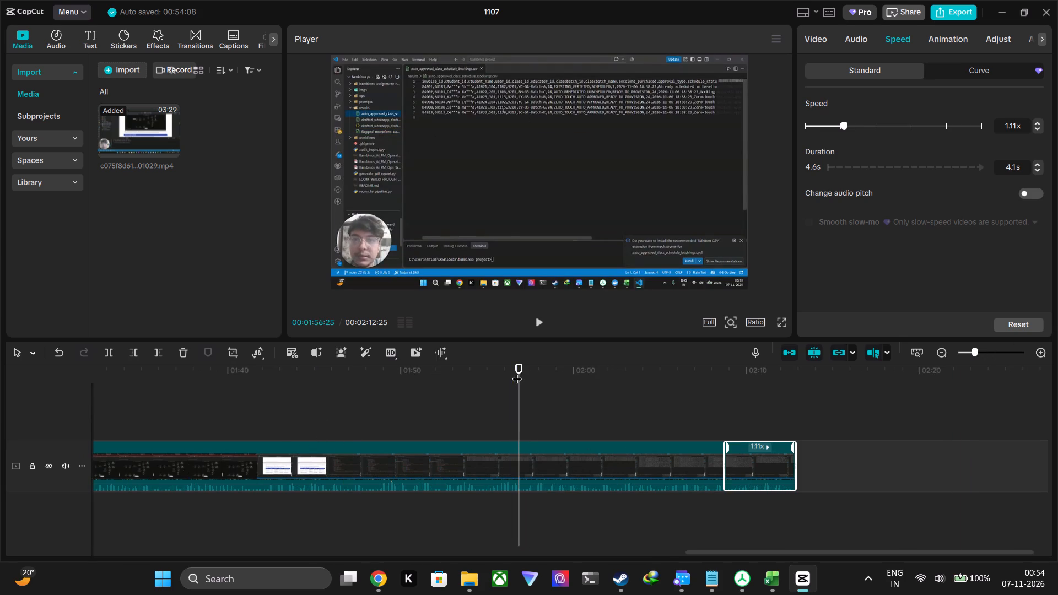
pyautogui.moveTo(517, 372); pyautogui.dragTo(33, 424)
pyautogui.press('space')
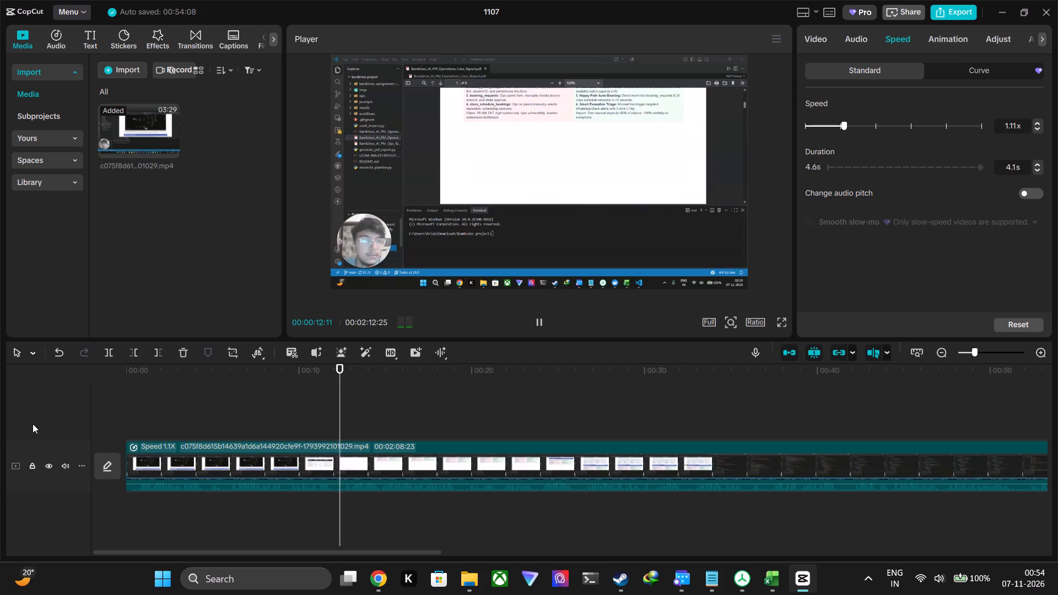
pyautogui.press('space')
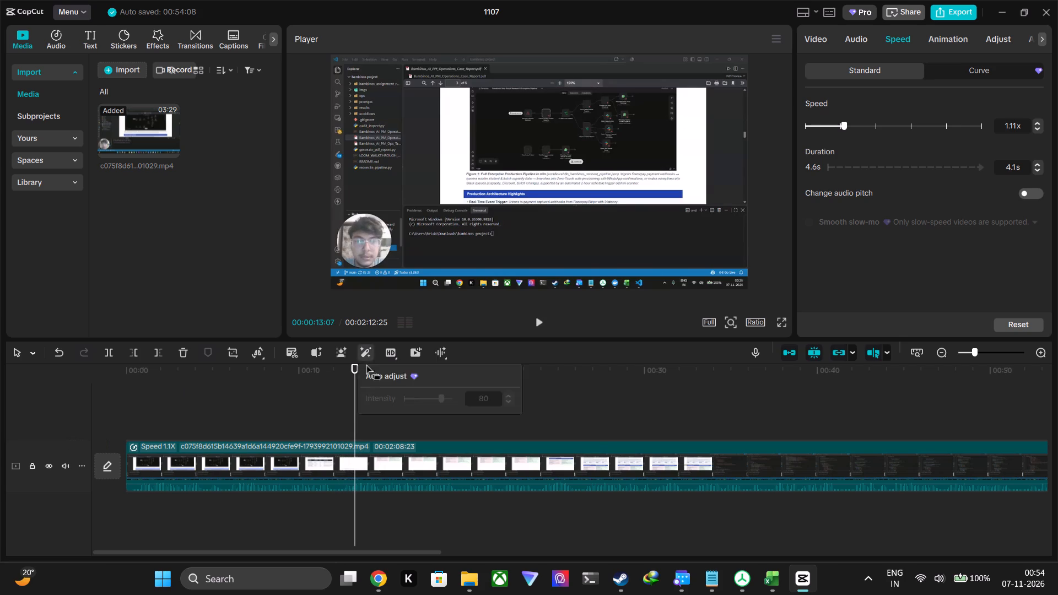
# Replay the opening and split the recording at about 00:00:05:07 and 00:00:06:16 to isolate the short passage between.
pyautogui.moveTo(349, 370); pyautogui.dragTo(129, 375)
pyautogui.press('space')
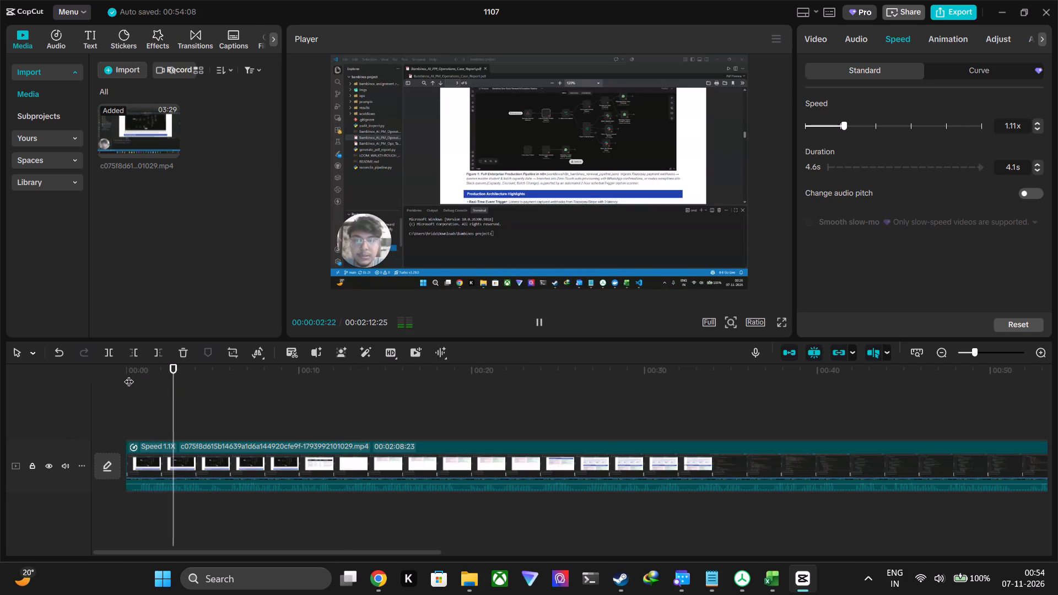
pyautogui.press('space')
pyautogui.press('space')
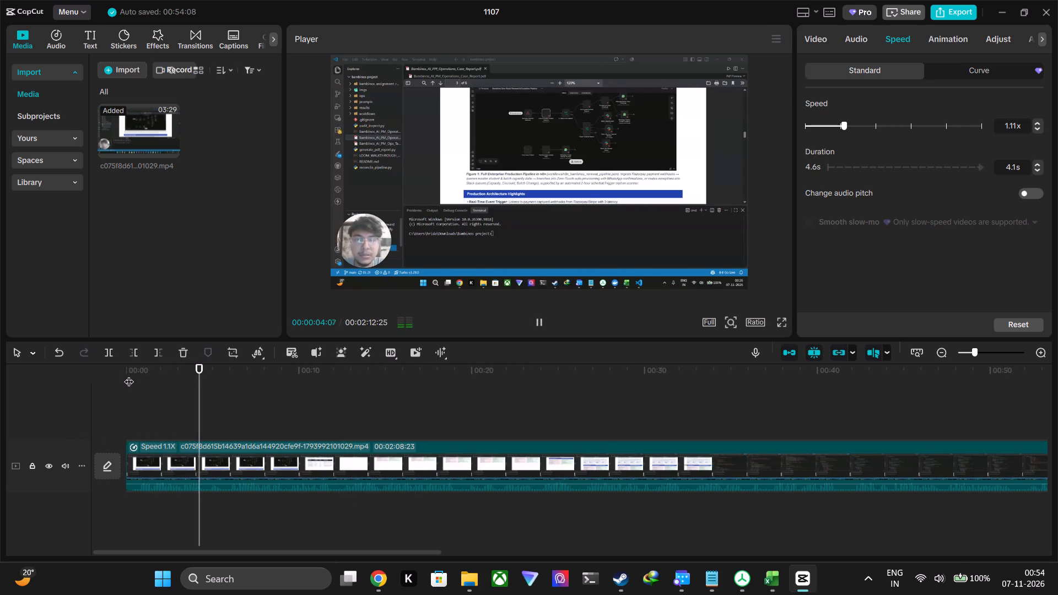
pyautogui.press('space')
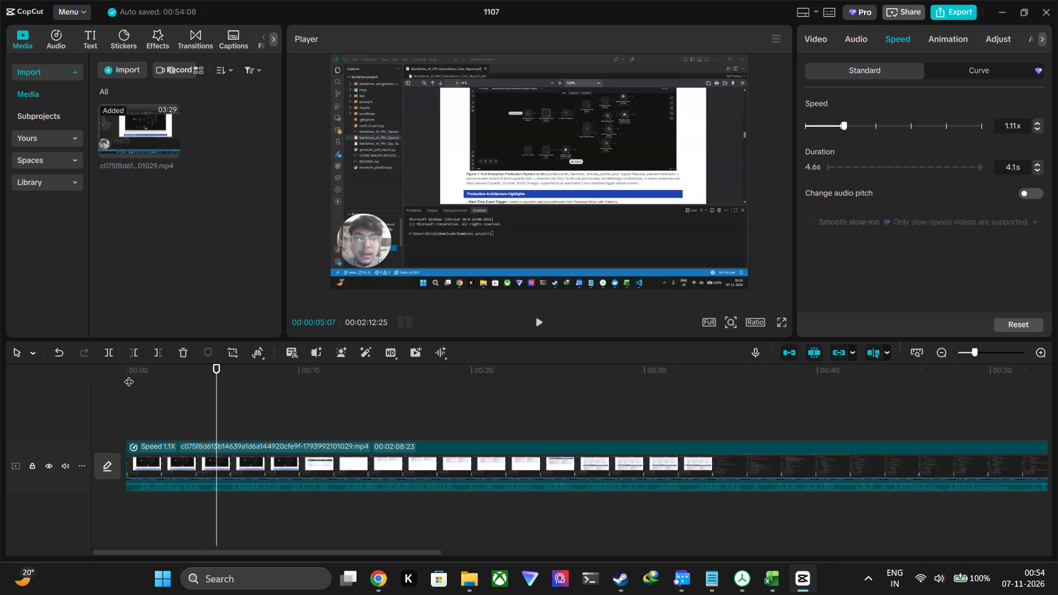
pyautogui.click(112, 348)
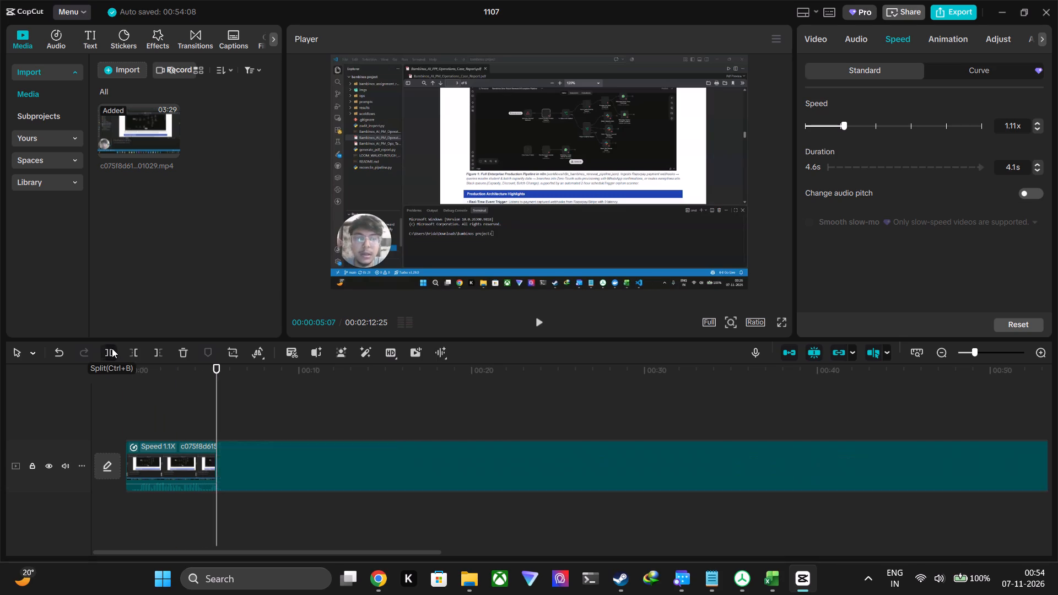
pyautogui.press('space')
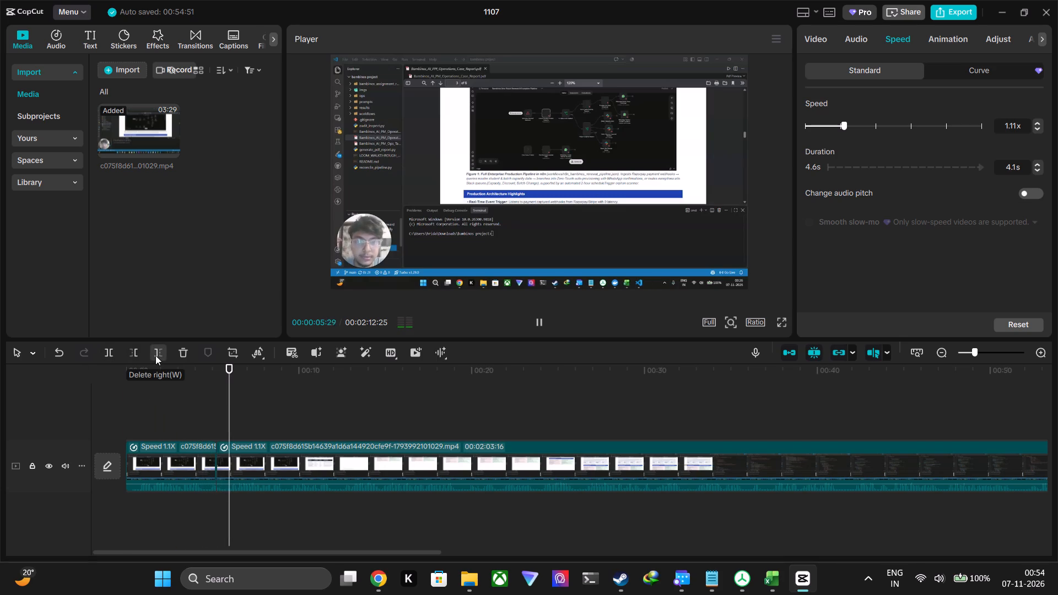
pyautogui.press('space')
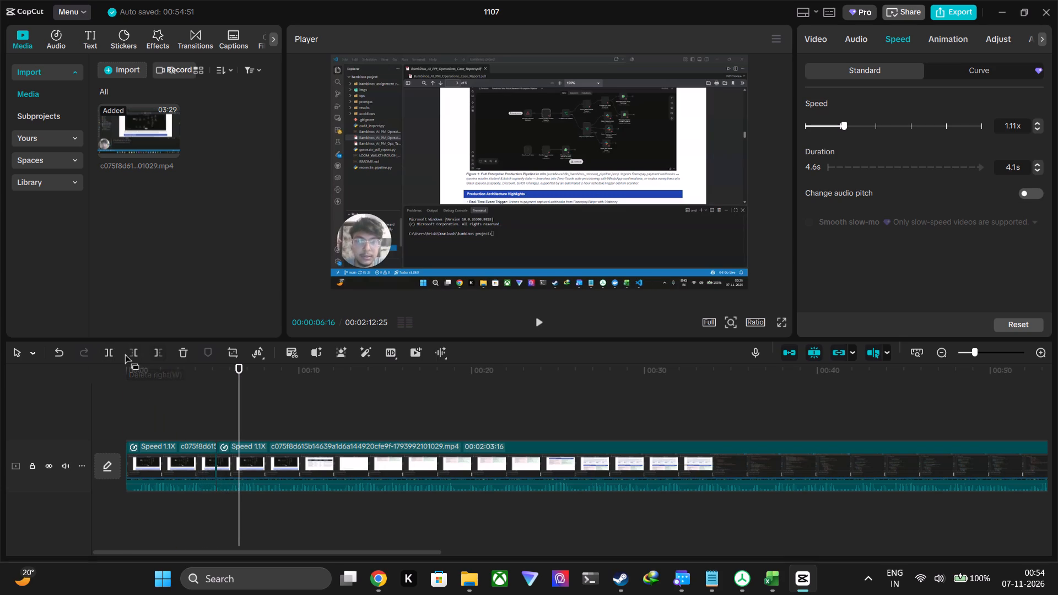
pyautogui.click(115, 351)
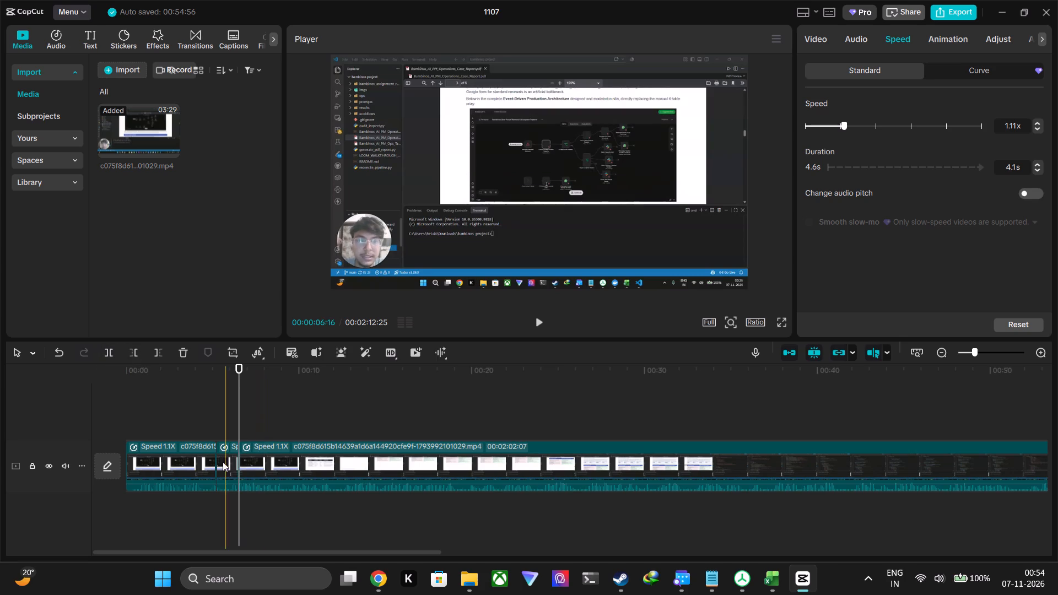
# Delete the isolated short passage between the splits at about 00:00:05:07 and 00:00:06:16.
pyautogui.click(223, 461)
pyautogui.press('Delete')
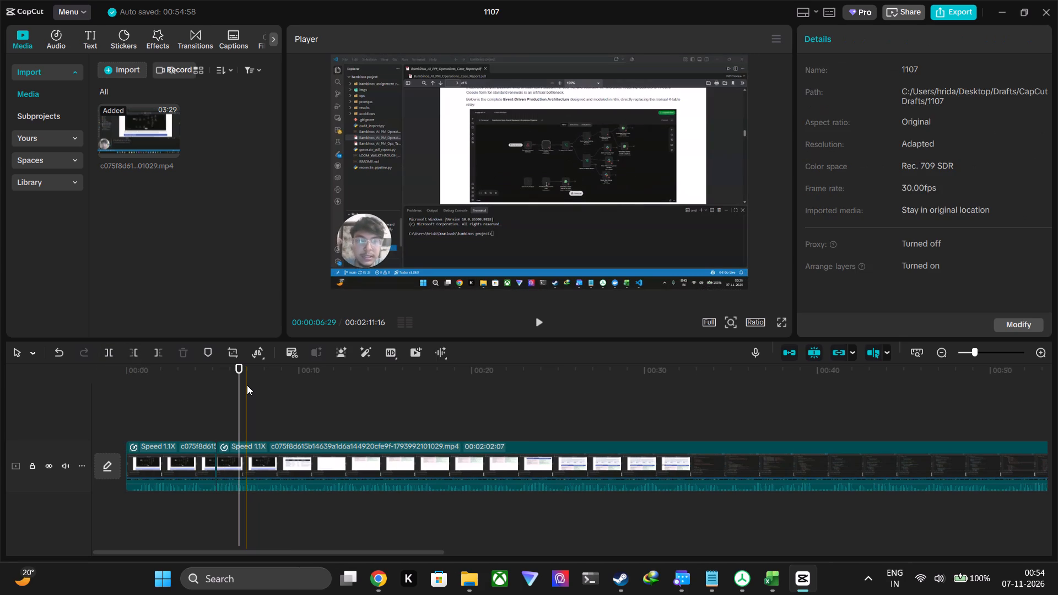
# Replay the join after the opening clip and trim that clip's end back to 00:00:04:21.
pyautogui.moveTo(236, 374); pyautogui.dragTo(178, 376)
pyautogui.press('space')
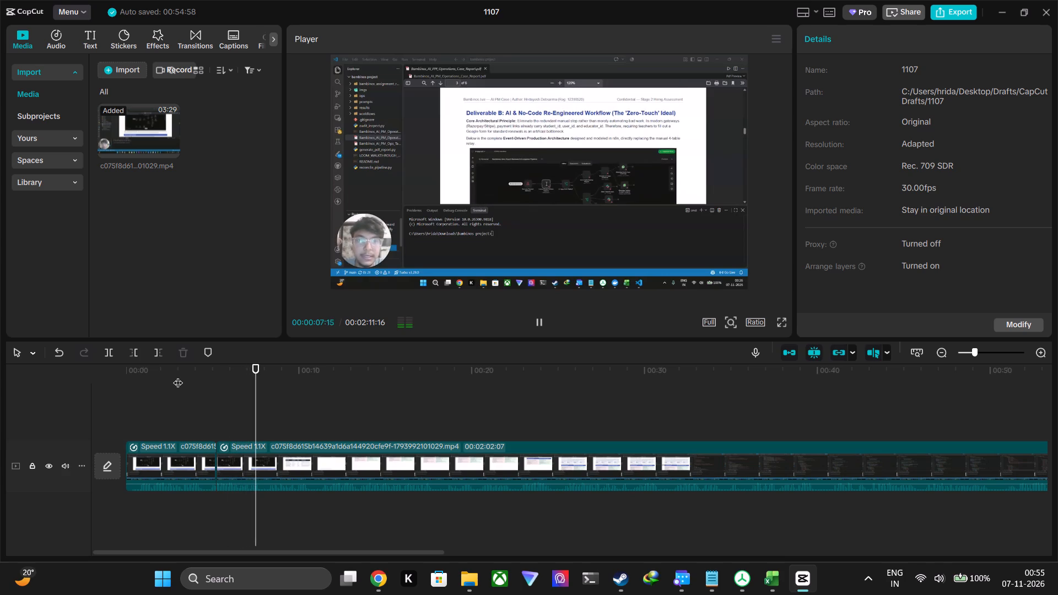
pyautogui.moveTo(287, 370); pyautogui.dragTo(269, 374)
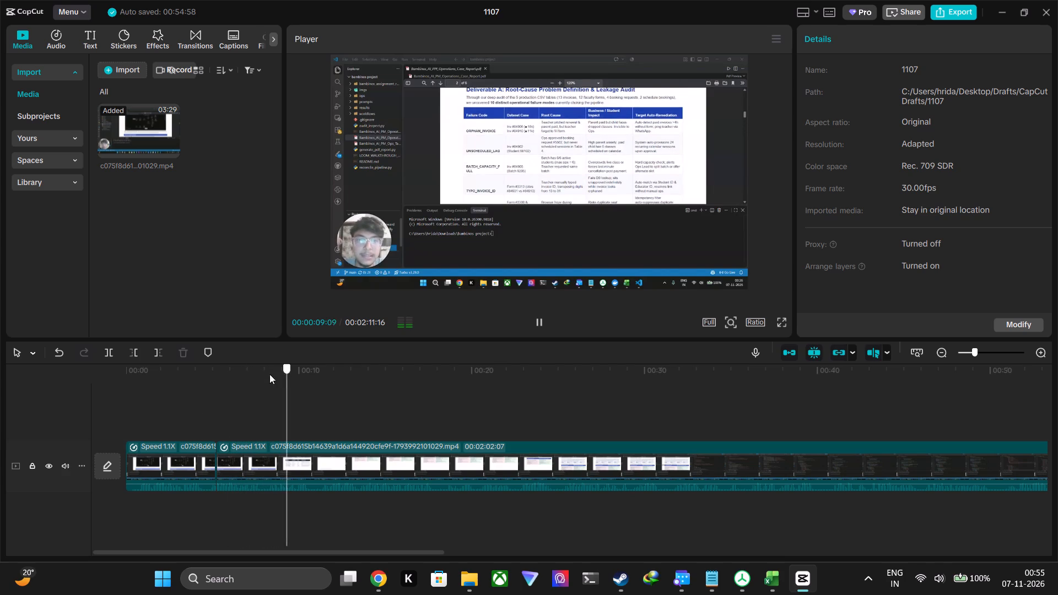
pyautogui.moveTo(269, 374); pyautogui.dragTo(209, 377)
pyautogui.press('space')
pyautogui.press('space')
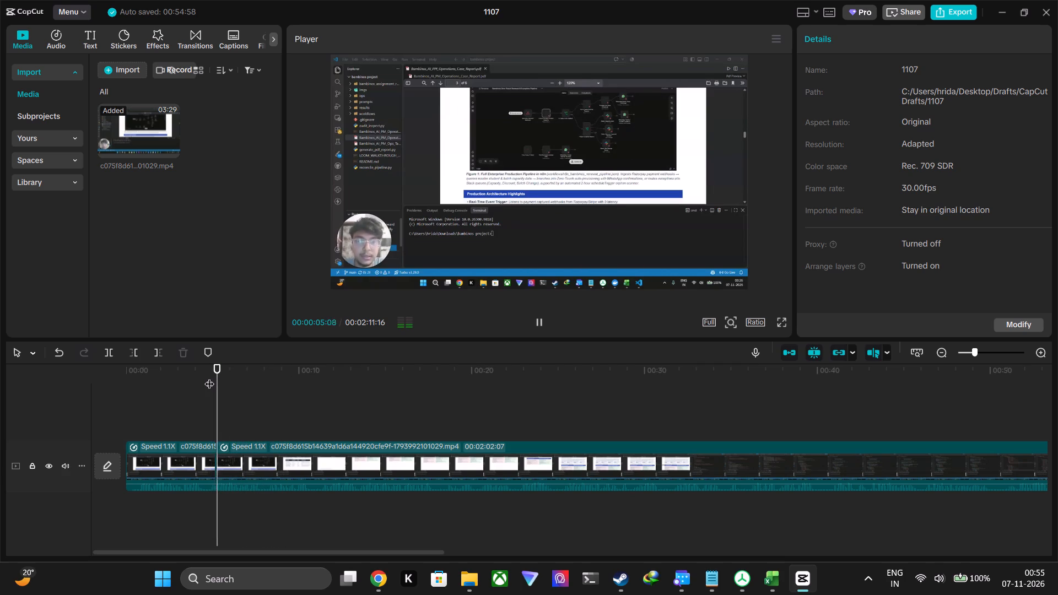
pyautogui.press('space')
pyautogui.moveTo(220, 374); pyautogui.dragTo(201, 374)
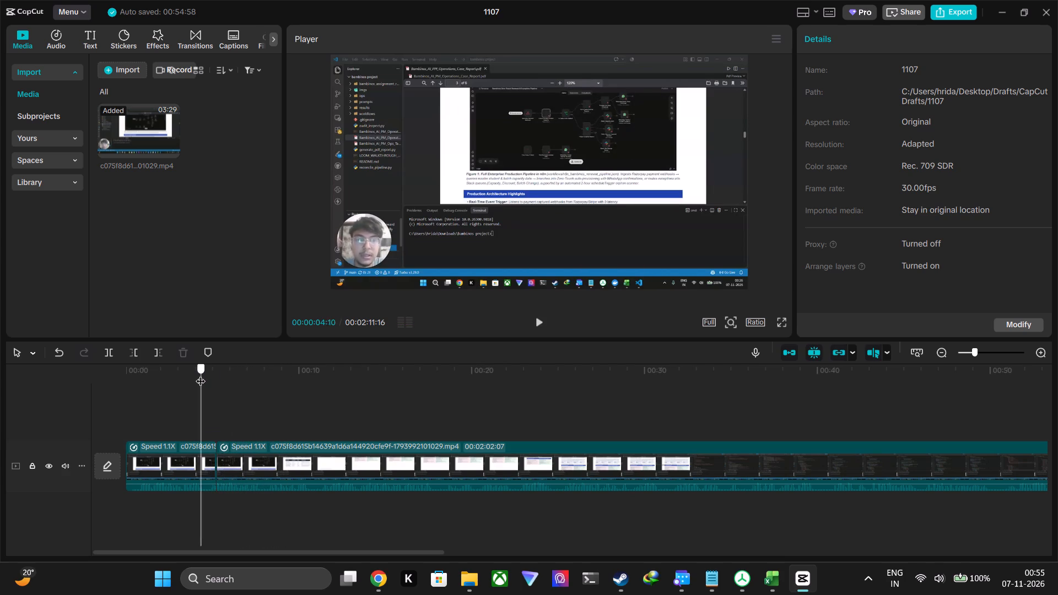
pyautogui.moveTo(201, 374); pyautogui.dragTo(207, 377)
pyautogui.click(199, 450)
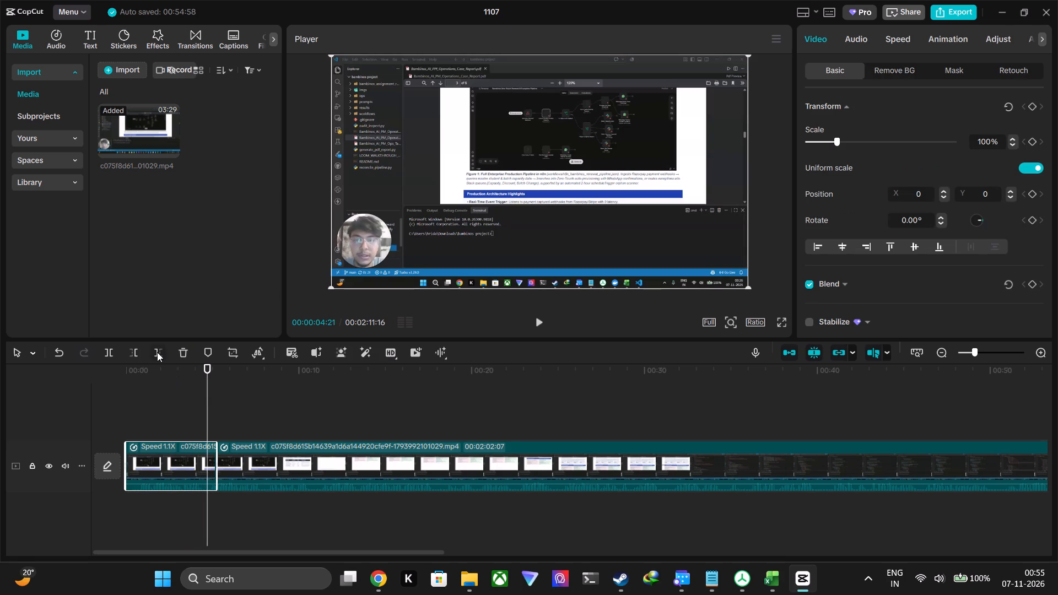
pyautogui.click(157, 352)
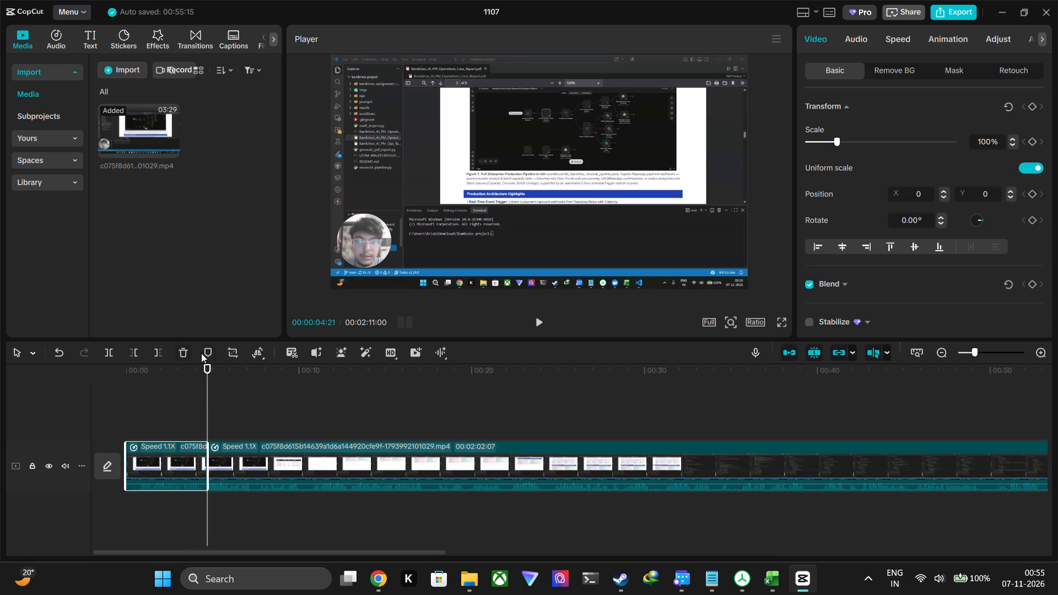
# Play from the trimmed opening to about 00:00:30, replay from about 00:00:23, and split the recording at 00:00:26:25.
pyautogui.moveTo(207, 369); pyautogui.dragTo(186, 370)
pyautogui.press('space')
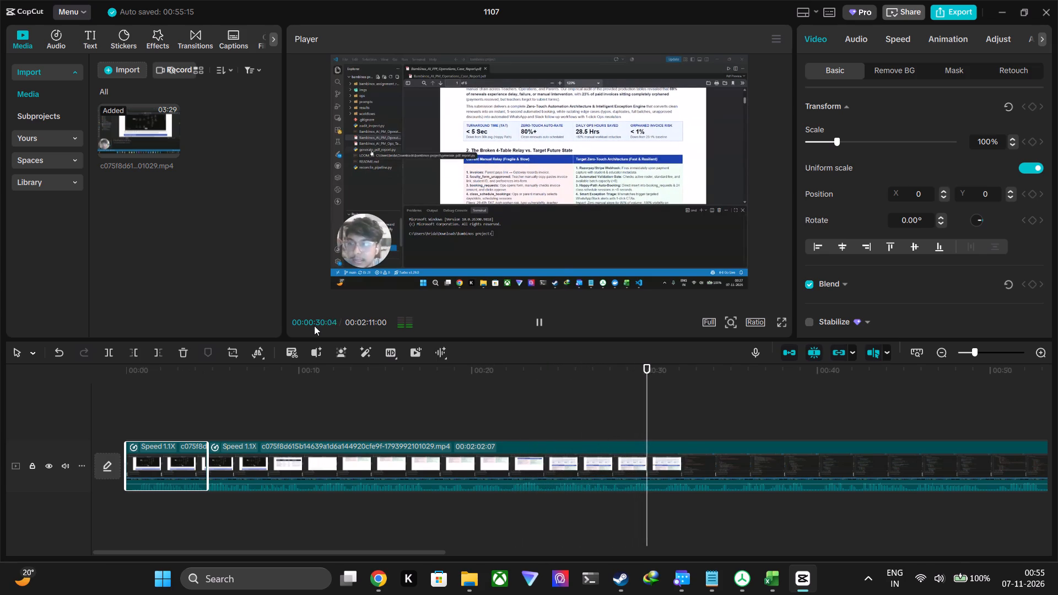
pyautogui.press('space')
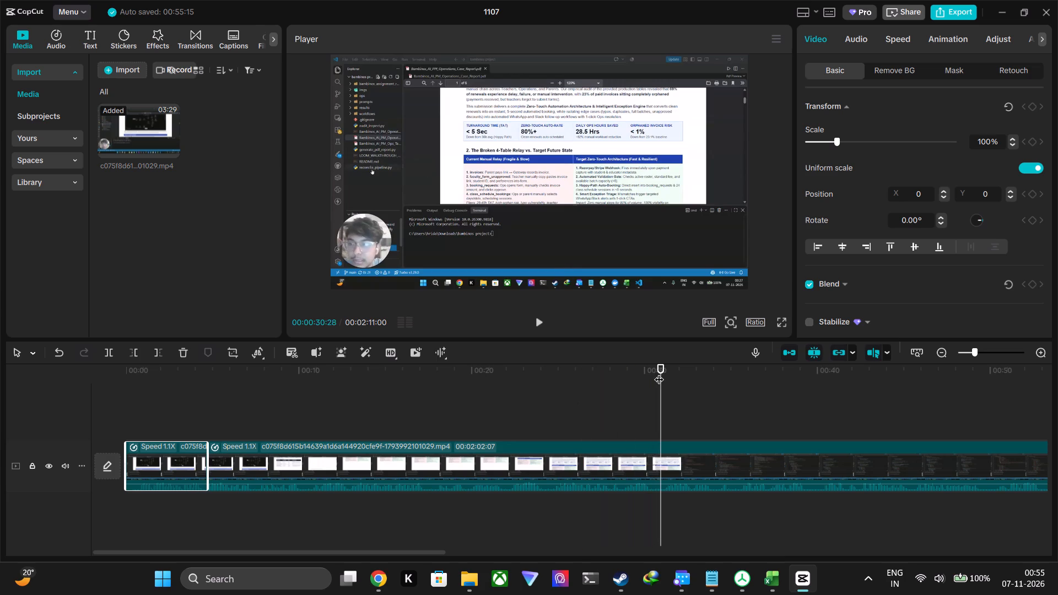
pyautogui.moveTo(659, 372); pyautogui.dragTo(620, 372)
pyautogui.press('space')
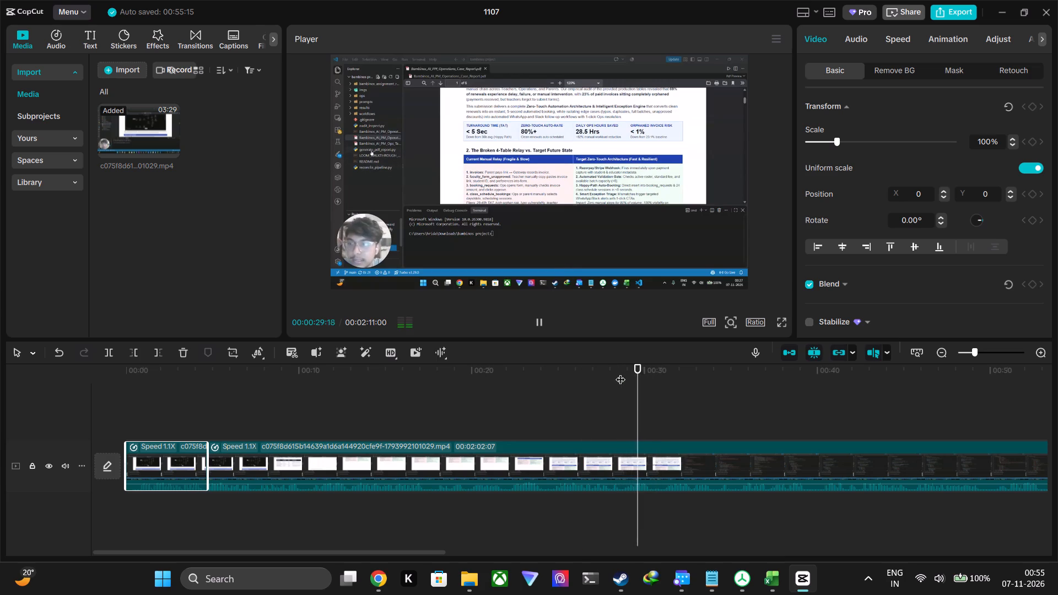
pyautogui.moveTo(661, 371); pyautogui.dragTo(533, 392)
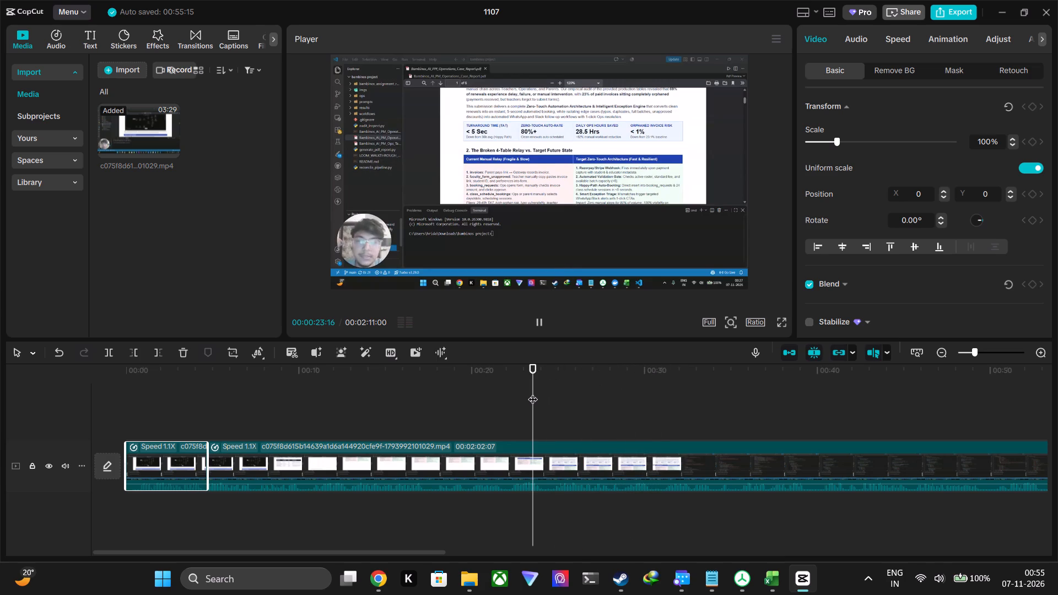
pyautogui.press('space')
pyautogui.press('space')
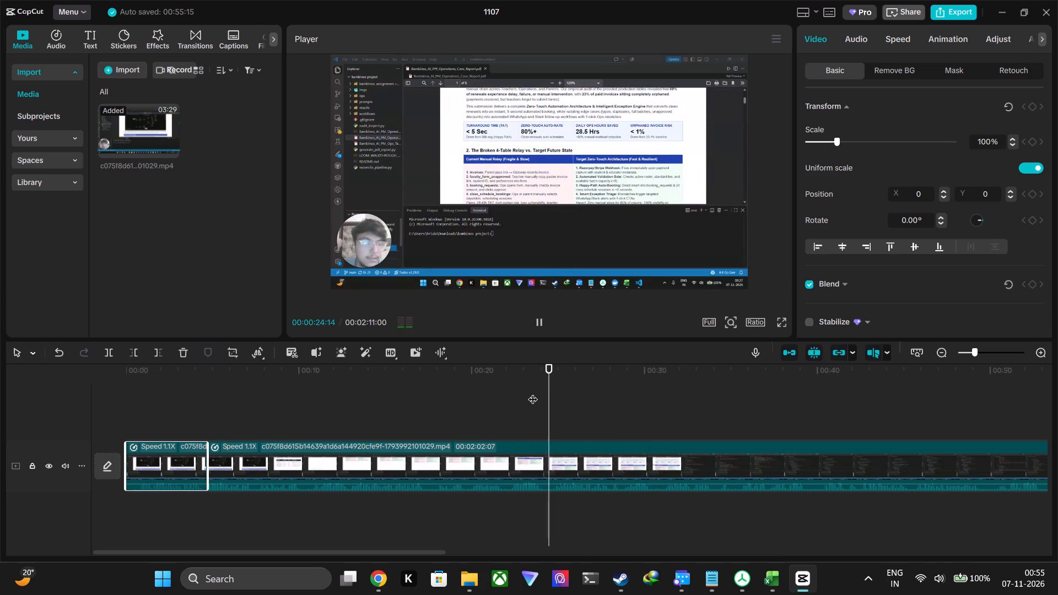
pyautogui.press('space')
pyautogui.press('space')
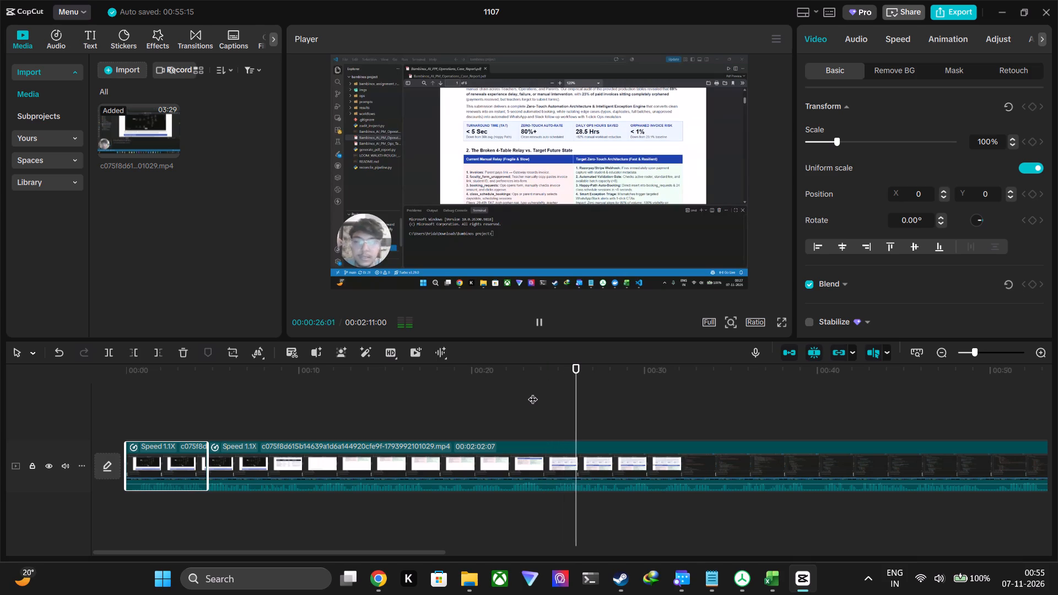
pyautogui.press('space')
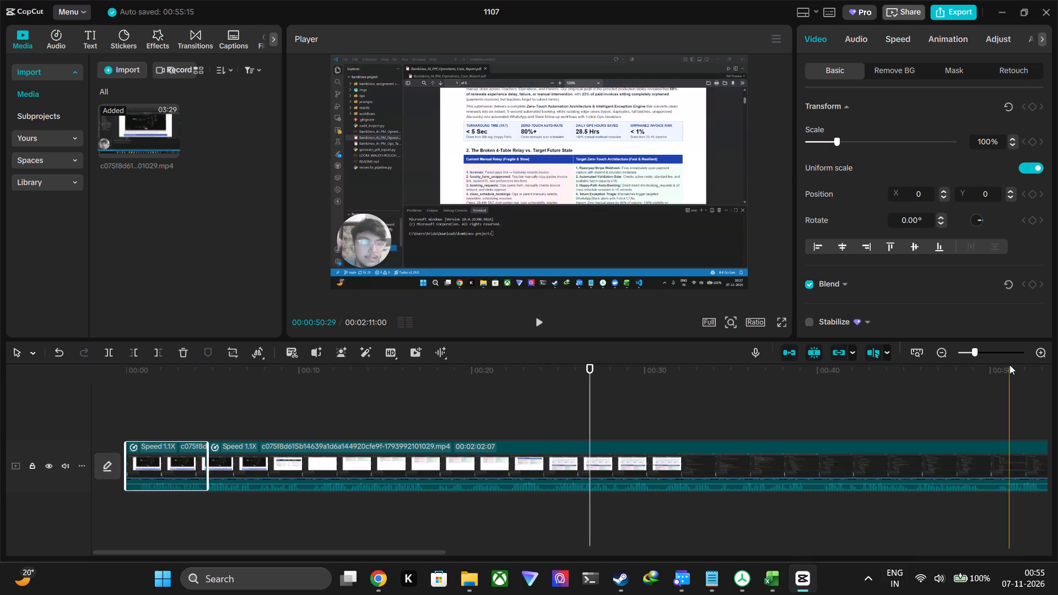
pyautogui.click(980, 348)
pyautogui.click(983, 353)
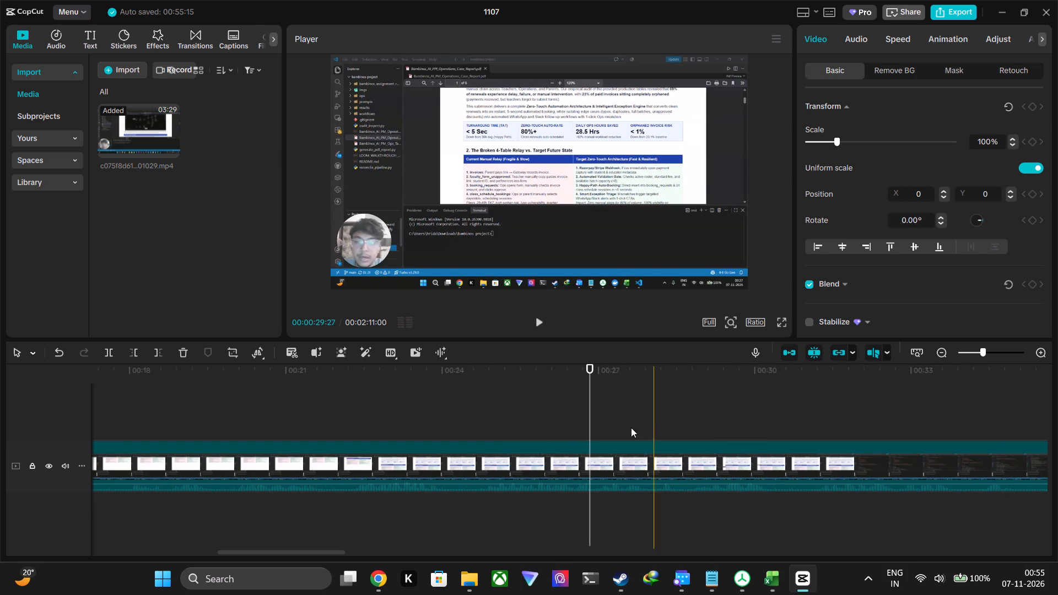
pyautogui.click(111, 353)
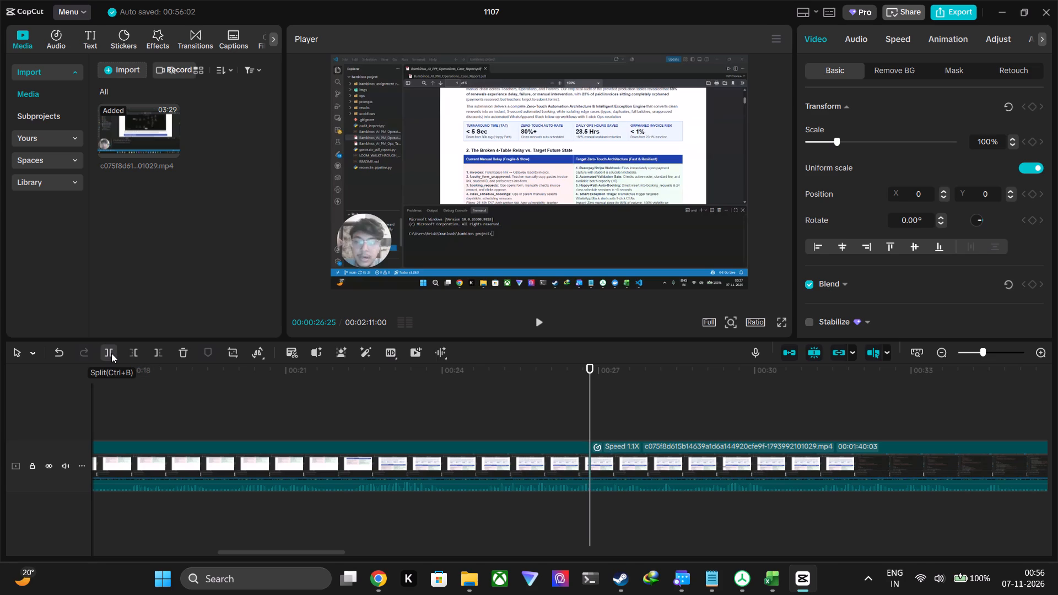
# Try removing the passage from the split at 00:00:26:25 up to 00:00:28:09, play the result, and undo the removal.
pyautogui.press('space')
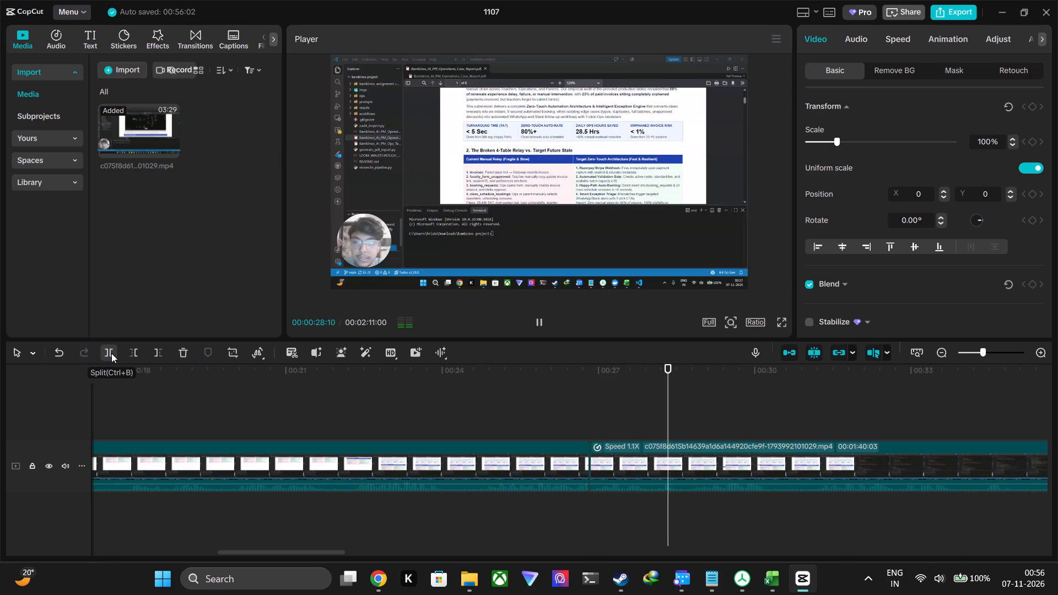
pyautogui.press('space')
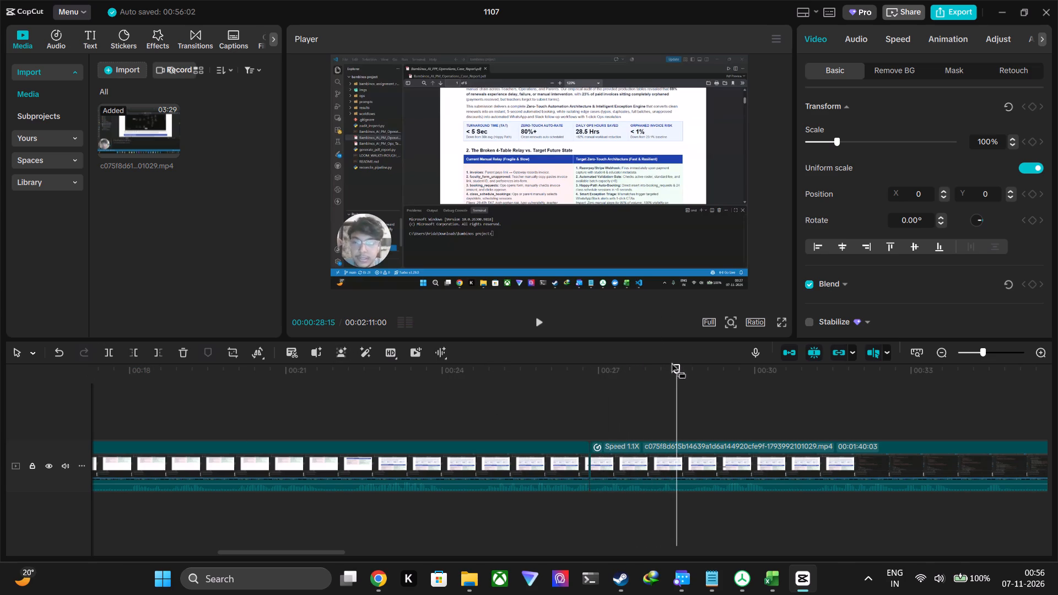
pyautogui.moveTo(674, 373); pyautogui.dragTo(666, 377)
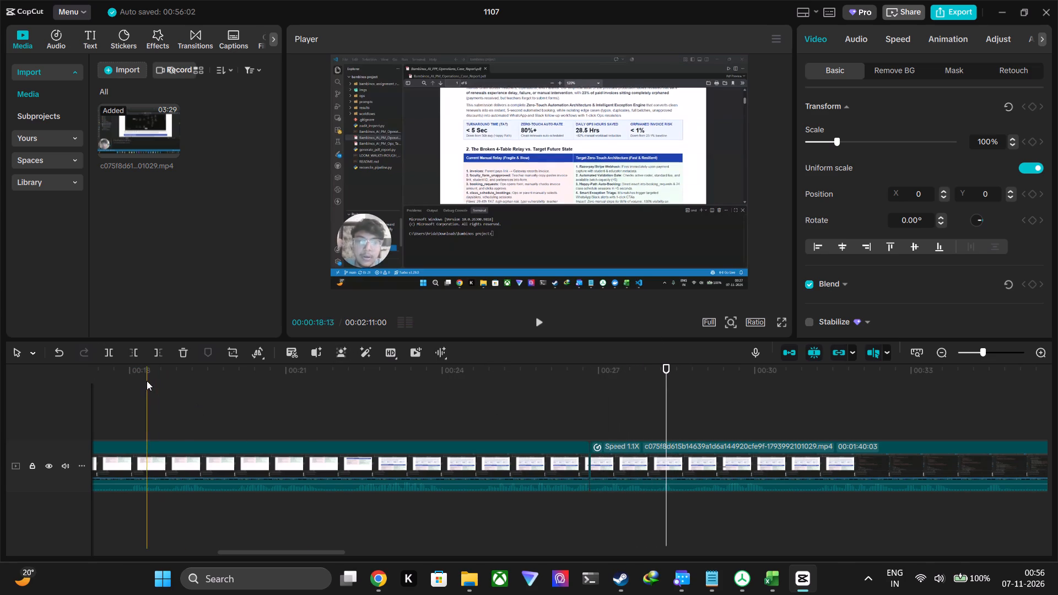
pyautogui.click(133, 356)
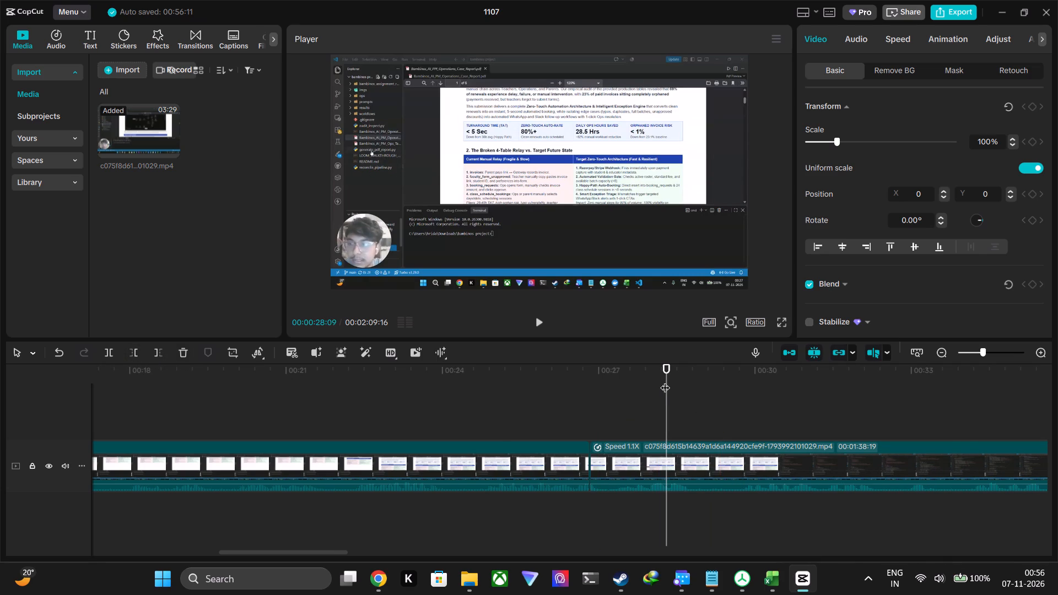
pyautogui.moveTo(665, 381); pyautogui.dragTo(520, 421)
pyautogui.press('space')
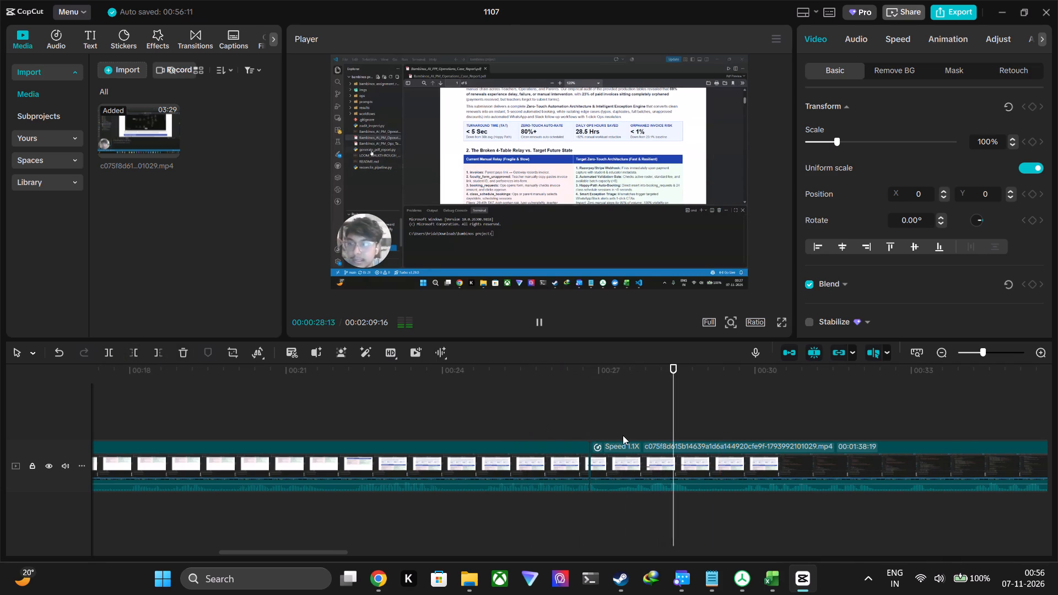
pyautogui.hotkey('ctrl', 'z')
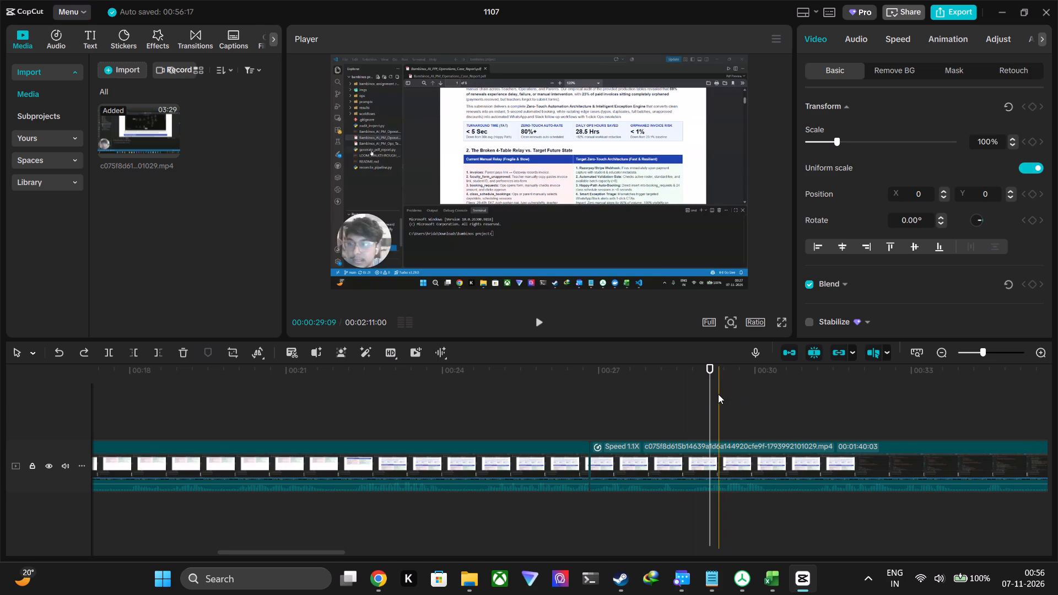
# Replay the footage after the 00:00:26:25 split and set the playhead at 00:00:27:26 as the new cut point.
pyautogui.moveTo(711, 392); pyautogui.dragTo(682, 392)
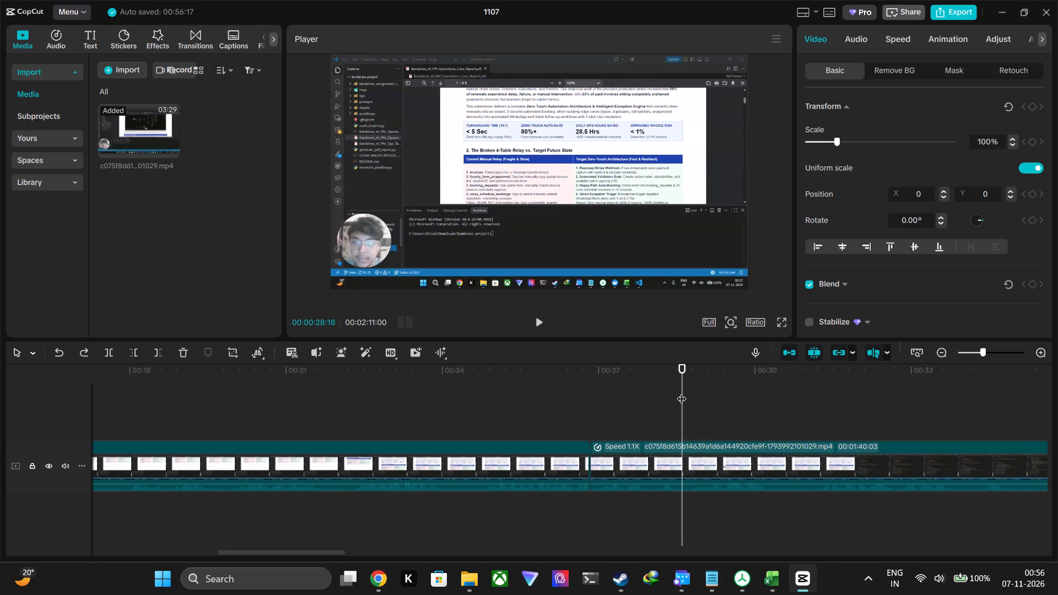
pyautogui.press('space')
pyautogui.press('space')
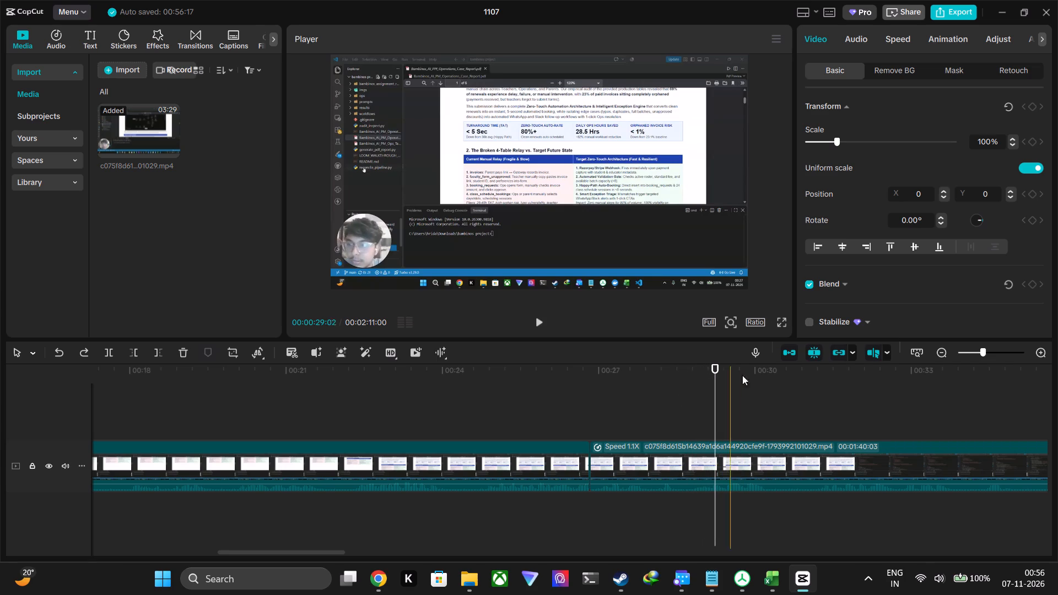
pyautogui.moveTo(719, 365); pyautogui.dragTo(617, 369)
pyautogui.press('space')
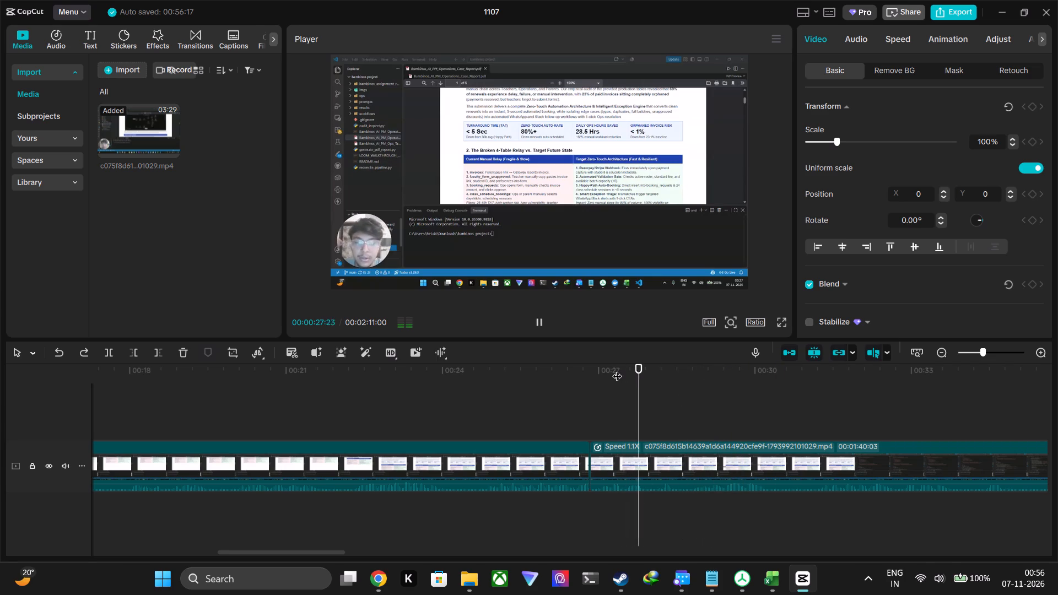
pyautogui.press('space')
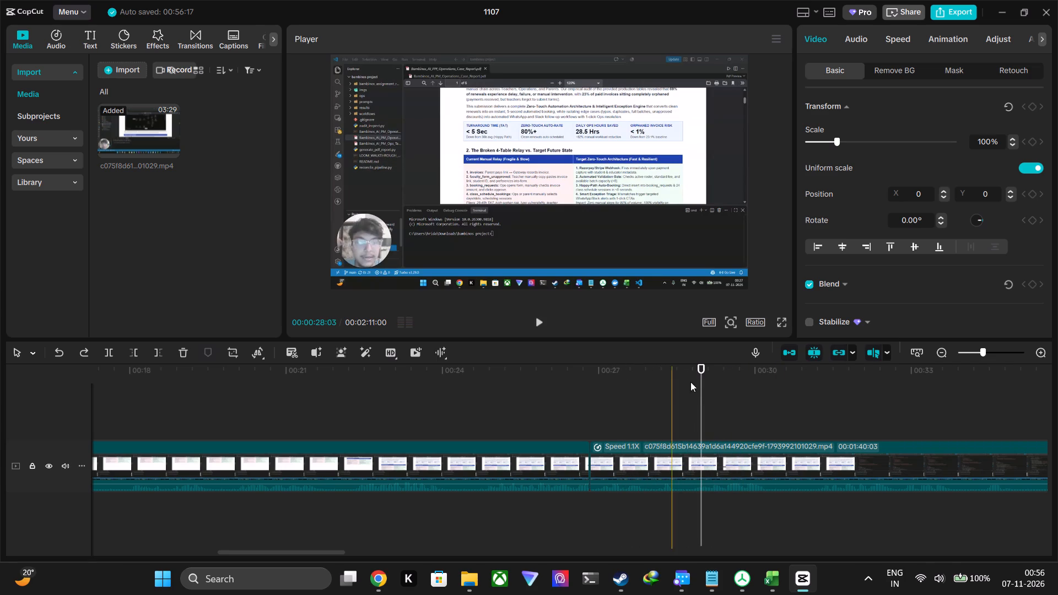
pyautogui.moveTo(704, 385); pyautogui.dragTo(643, 388)
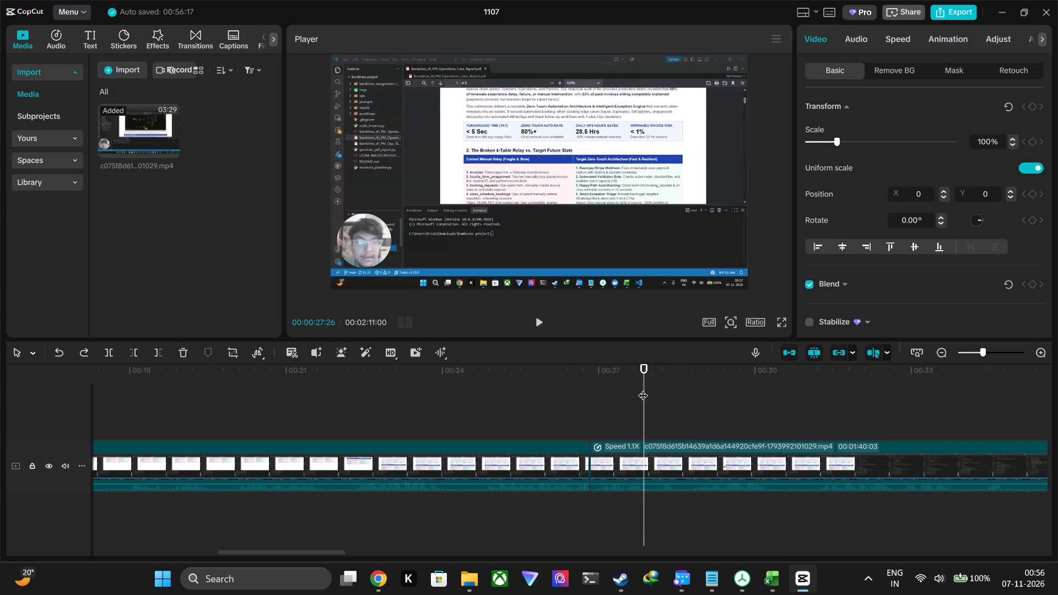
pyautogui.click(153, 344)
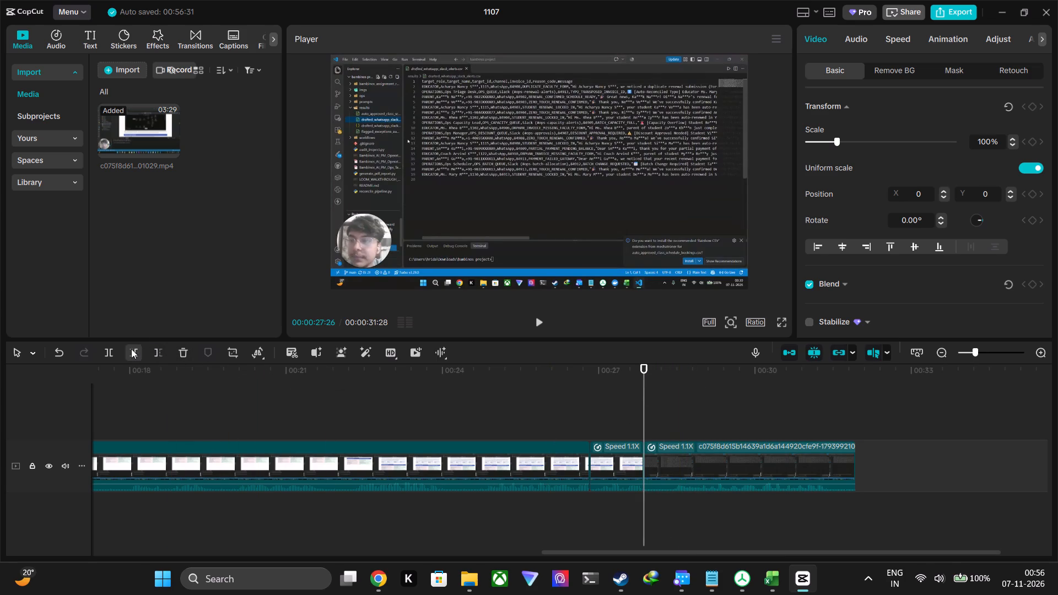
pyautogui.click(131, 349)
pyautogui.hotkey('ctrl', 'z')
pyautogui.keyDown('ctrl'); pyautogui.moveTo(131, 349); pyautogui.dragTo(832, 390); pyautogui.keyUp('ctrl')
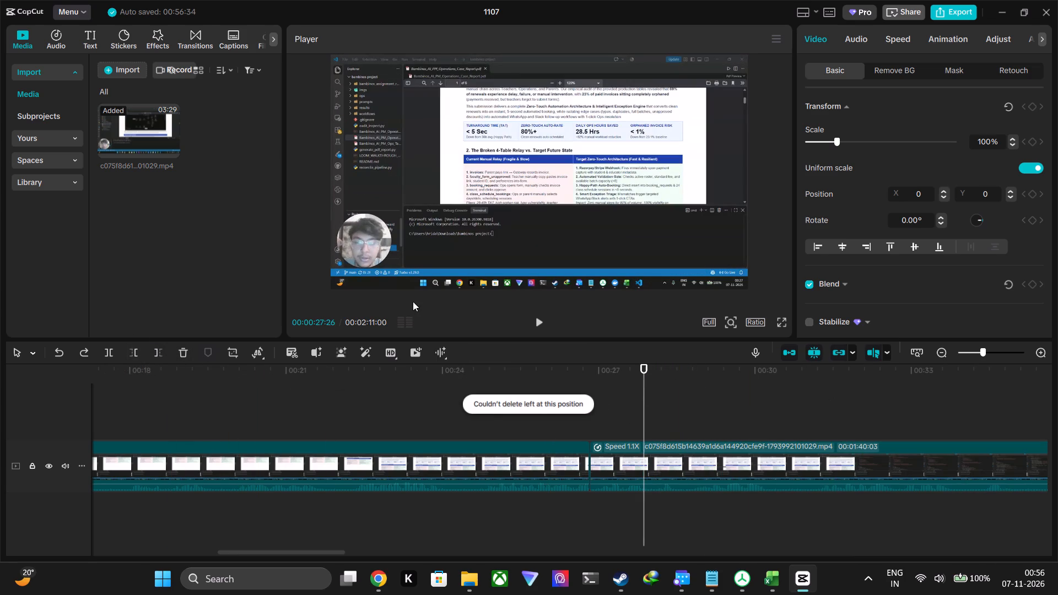
# Remove the passage from the split at 00:00:26:25 up to 00:00:27:26, keeping the footage that follows.
pyautogui.click(133, 354)
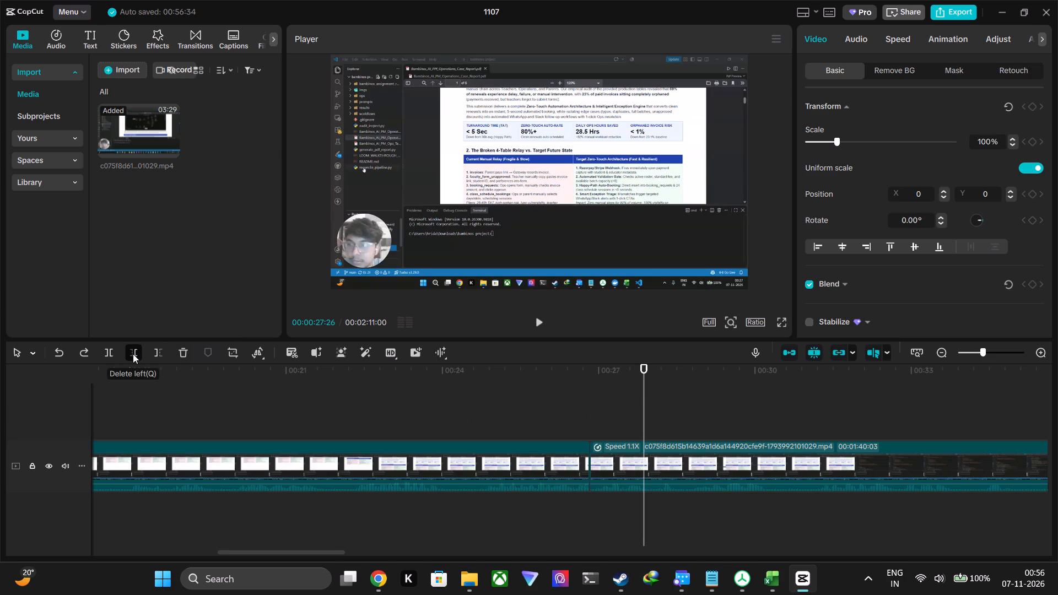
# Replay the join at 00:00:26:25 from shortly before the cut to check how the footage flows.
pyautogui.moveTo(645, 365); pyautogui.dragTo(608, 368)
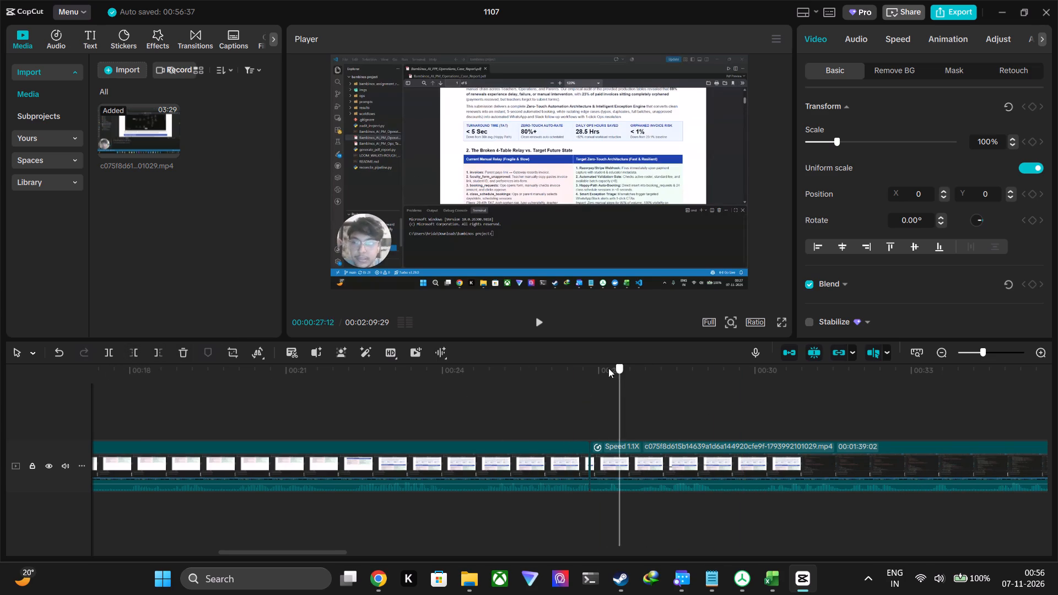
pyautogui.moveTo(608, 368); pyautogui.dragTo(571, 372)
pyautogui.press('space')
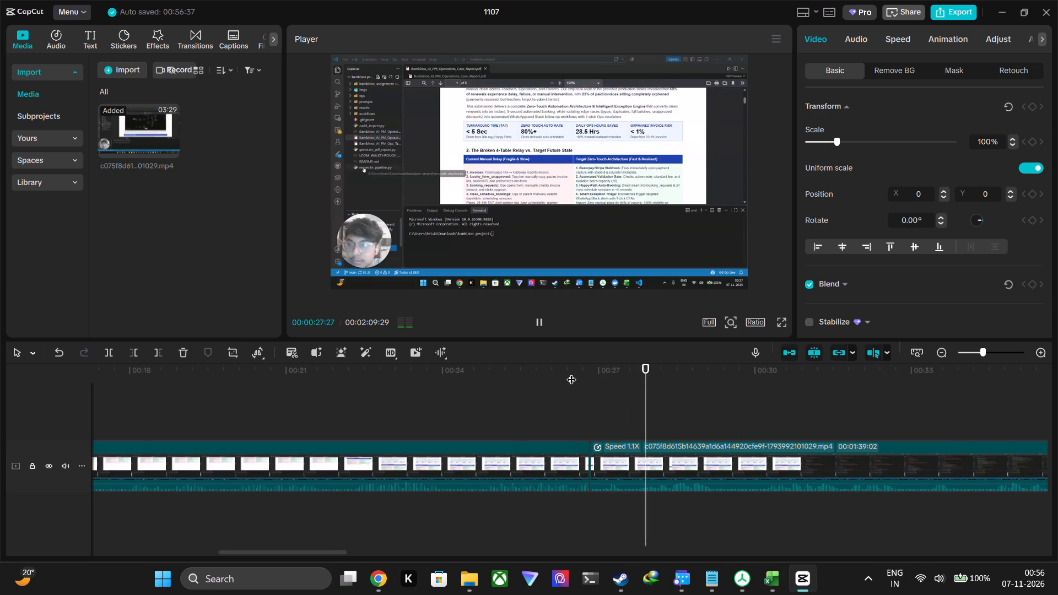
pyautogui.moveTo(699, 375); pyautogui.dragTo(372, 420)
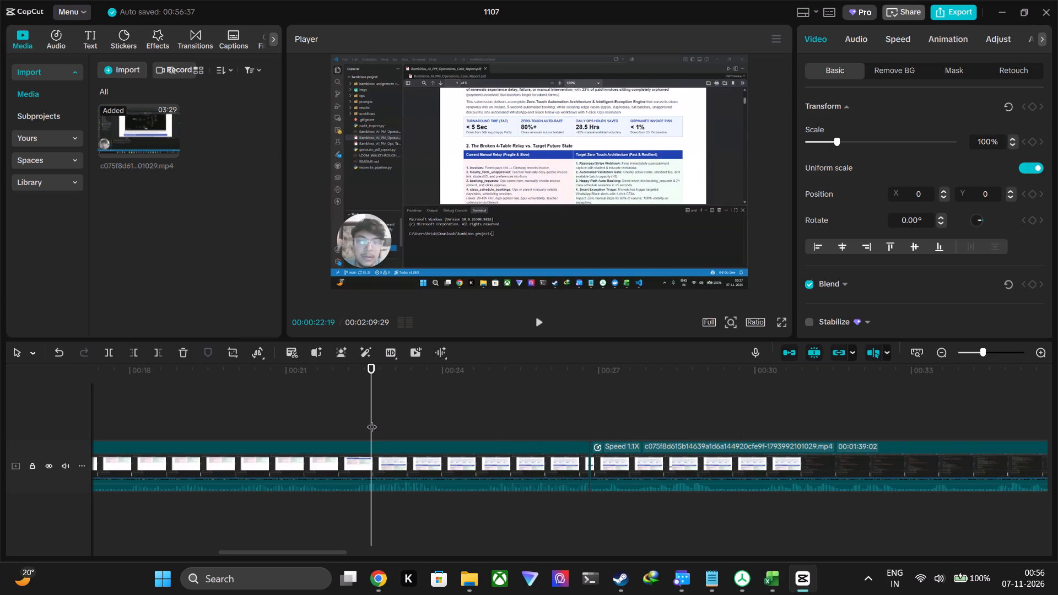
pyautogui.moveTo(372, 420); pyautogui.dragTo(469, 416)
pyautogui.press('space')
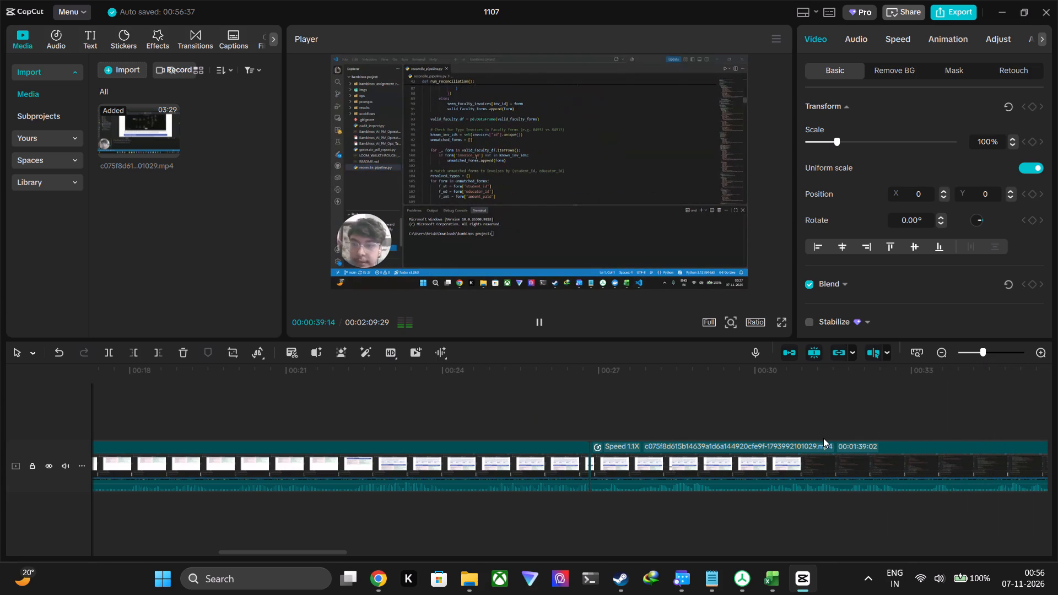
# Review the middle of the recording, replaying it from about 00:01:10 and pausing at 00:01:24:26.
pyautogui.hscroll(-2, 823, 439)
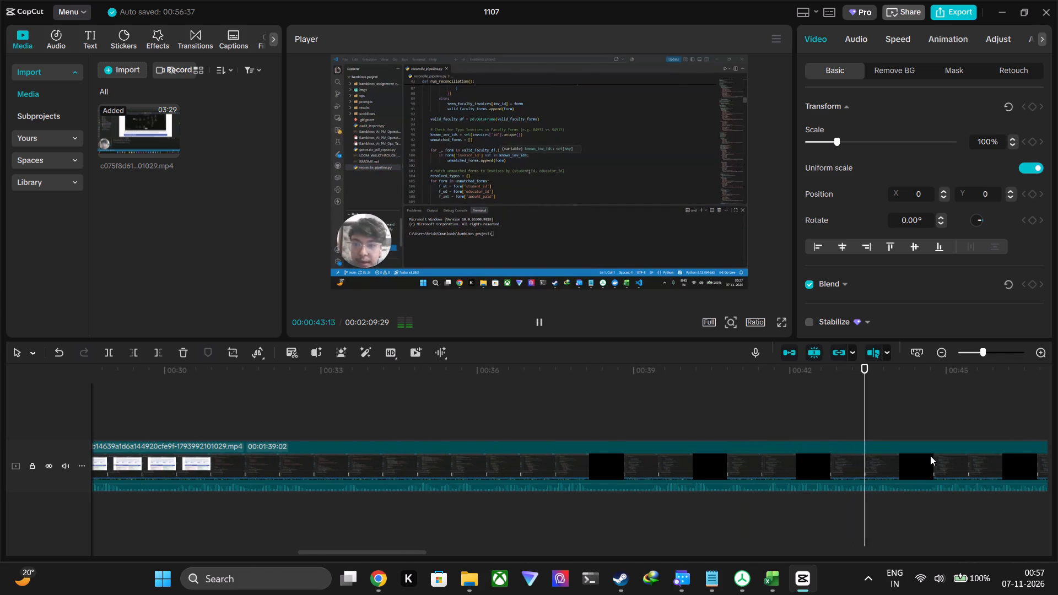
pyautogui.hscroll(-9, 930, 456)
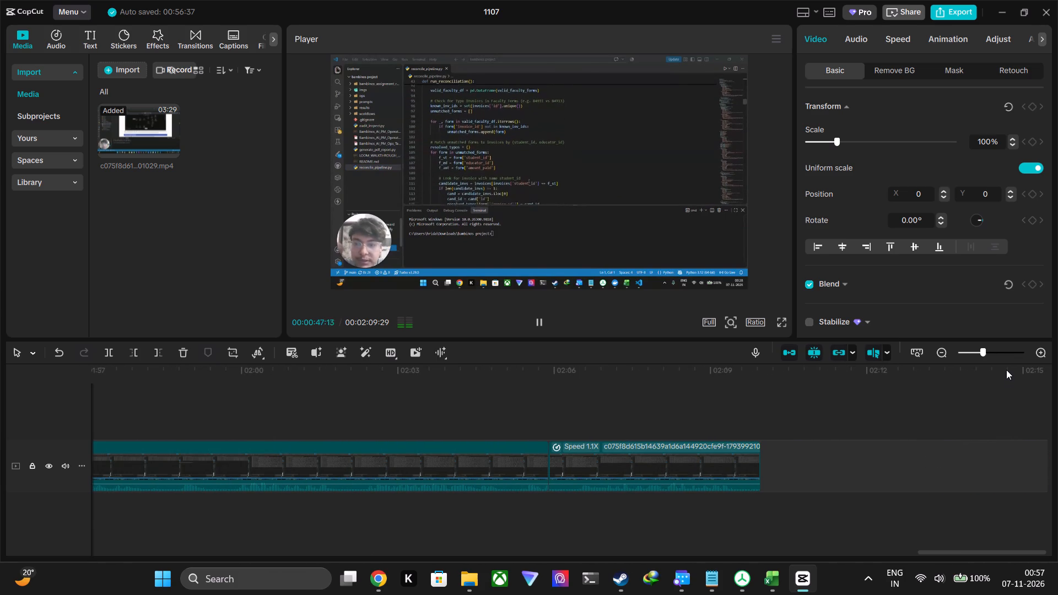
pyautogui.click(1002, 350)
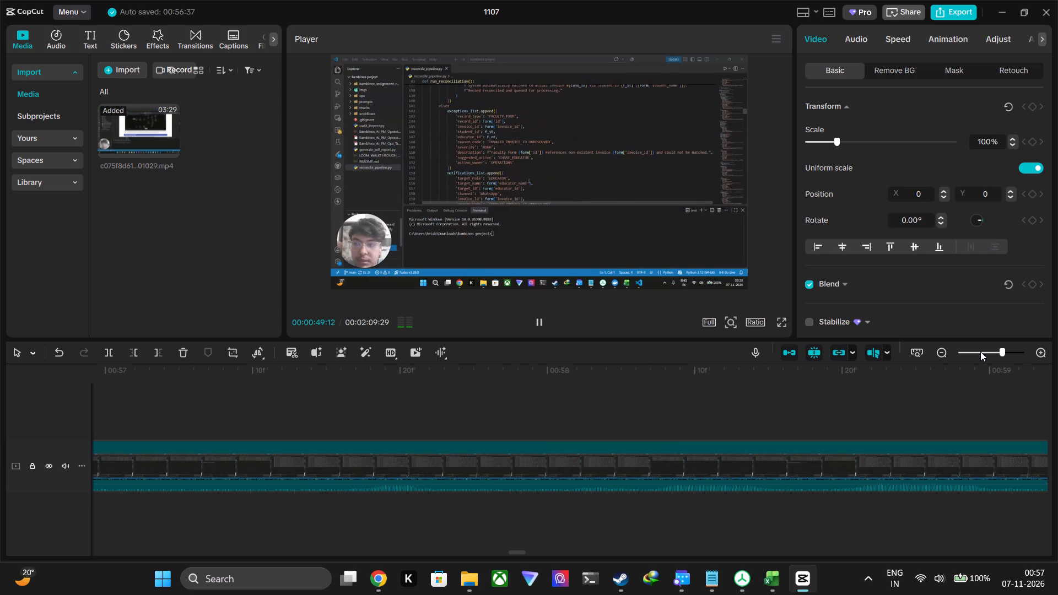
pyautogui.click(979, 351)
pyautogui.hscroll(5, 607, 426)
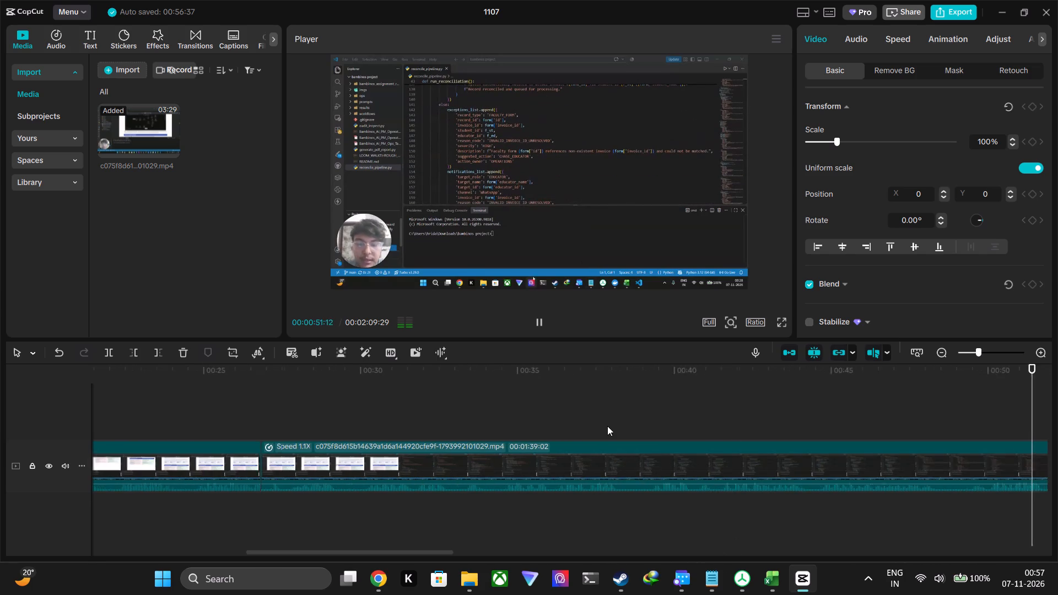
pyautogui.keyDown('ctrl'); pyautogui.scroll(-2, 550, 426); pyautogui.keyUp('ctrl')
pyautogui.click(693, 409)
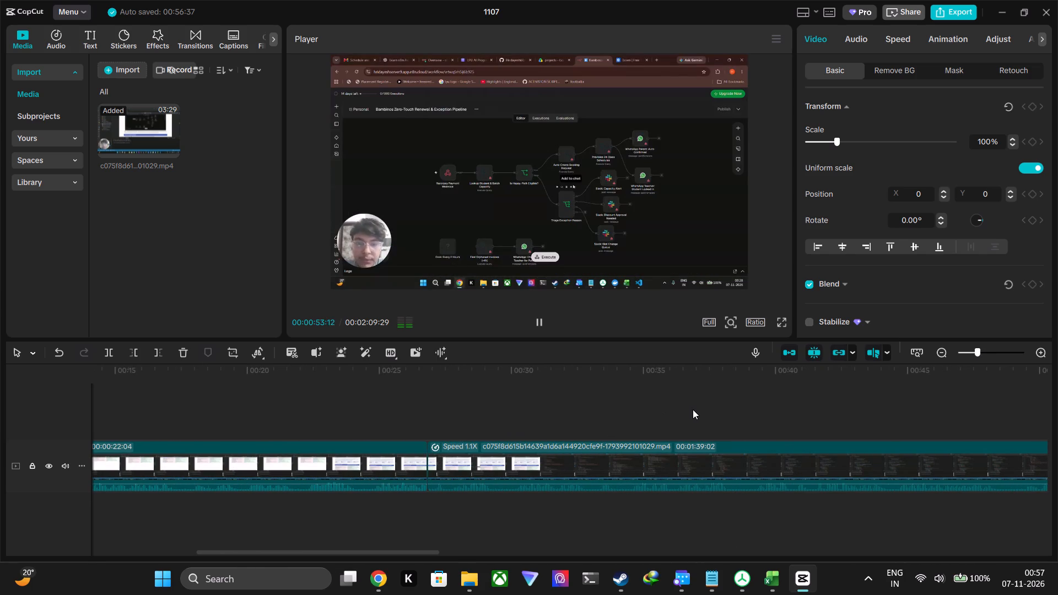
pyautogui.rightClick(693, 409)
pyautogui.moveTo(693, 409); pyautogui.dragTo(917, 382)
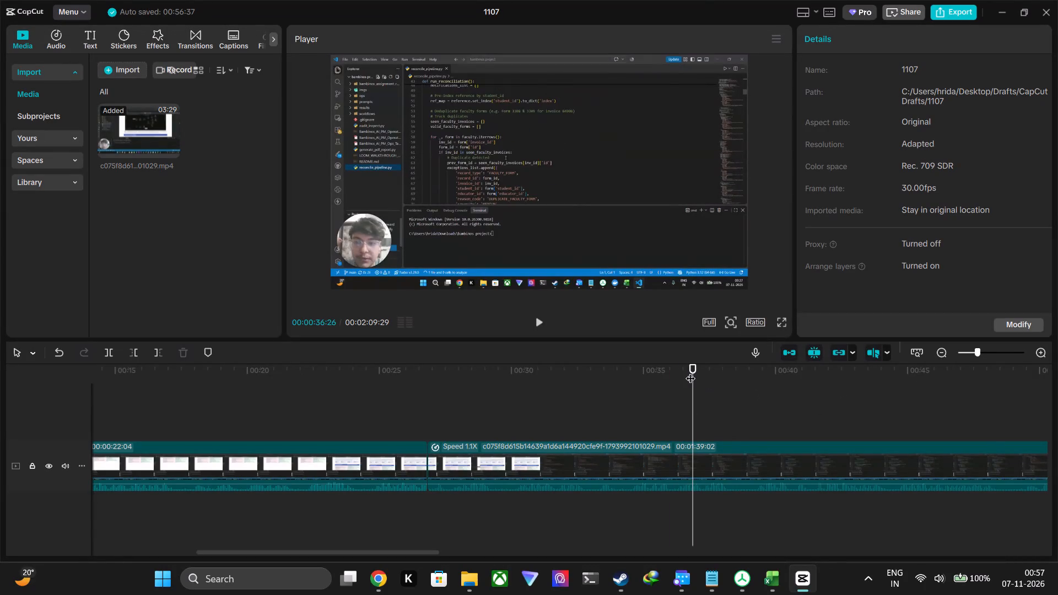
pyautogui.moveTo(690, 371); pyautogui.dragTo(1034, 364)
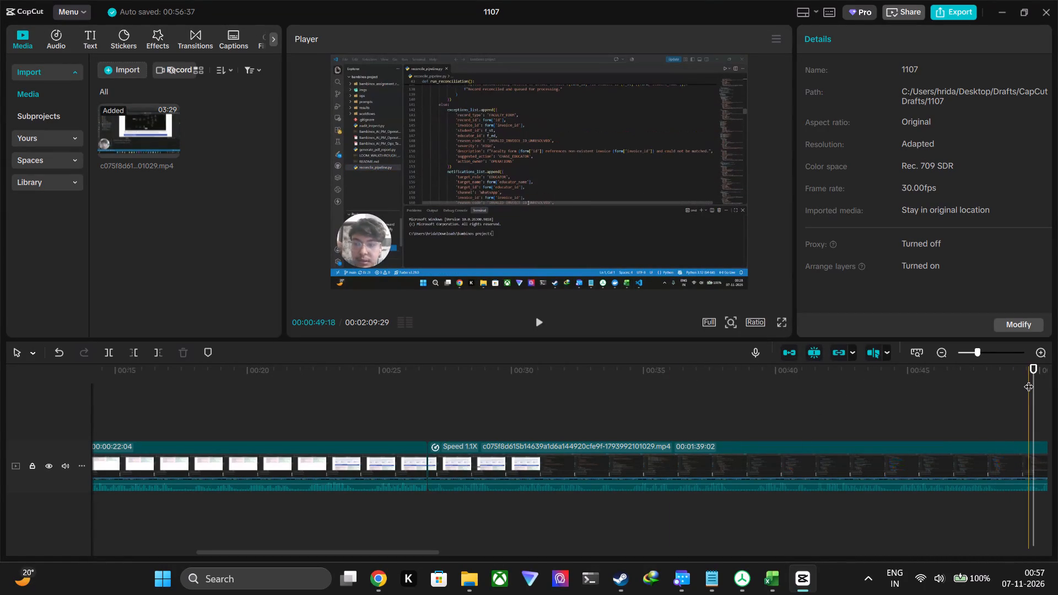
pyautogui.moveTo(1038, 380); pyautogui.dragTo(708, 402)
pyautogui.press('space')
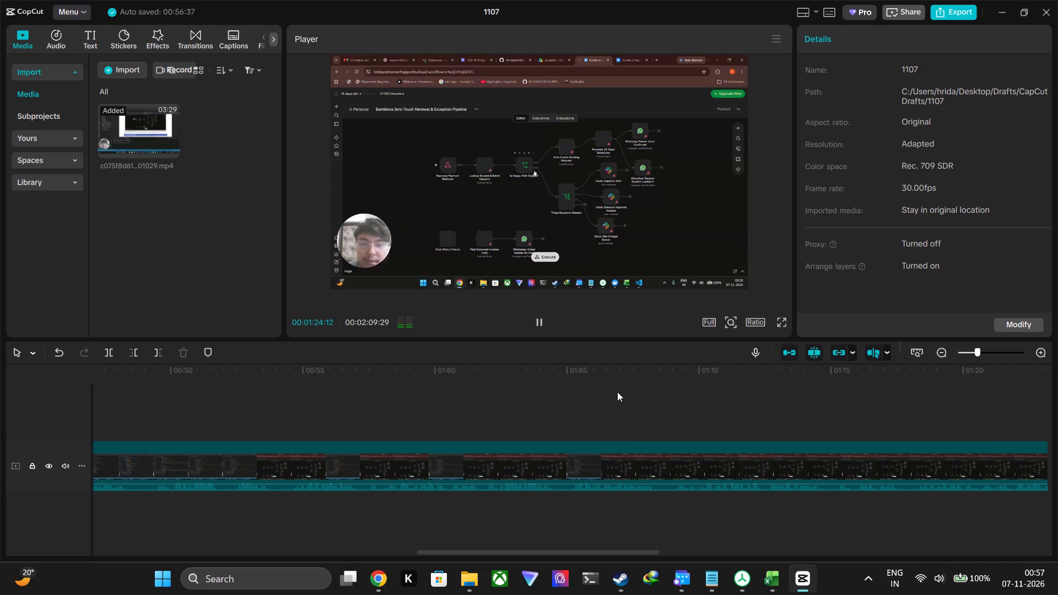
pyautogui.press('space')
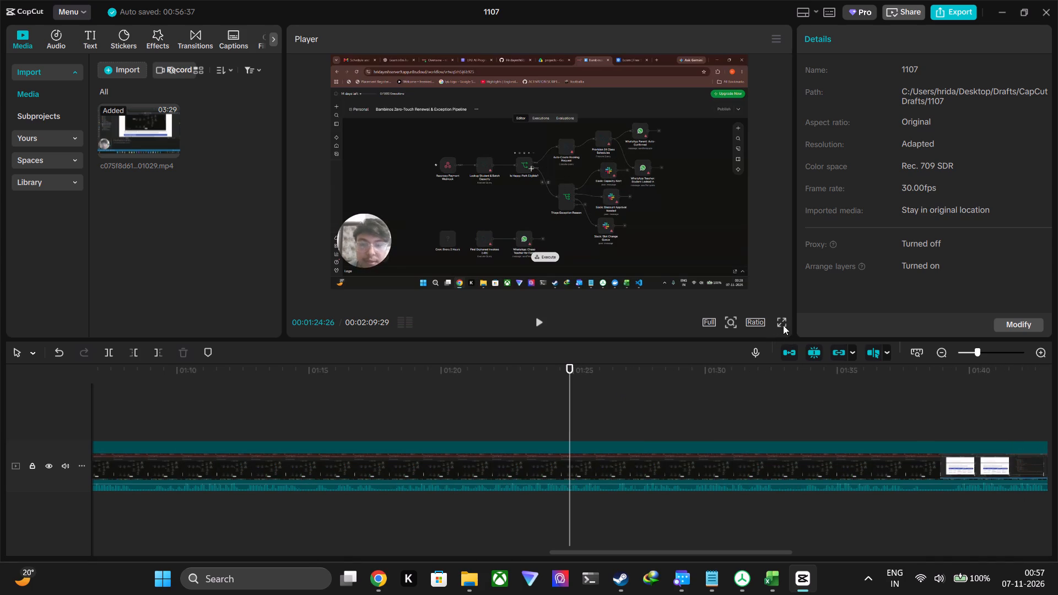
# View the frame at 00:01:24:26 full screen, and play the rest of the recording to its end, skipping ahead to 00:01:39:21.
pyautogui.click(784, 324)
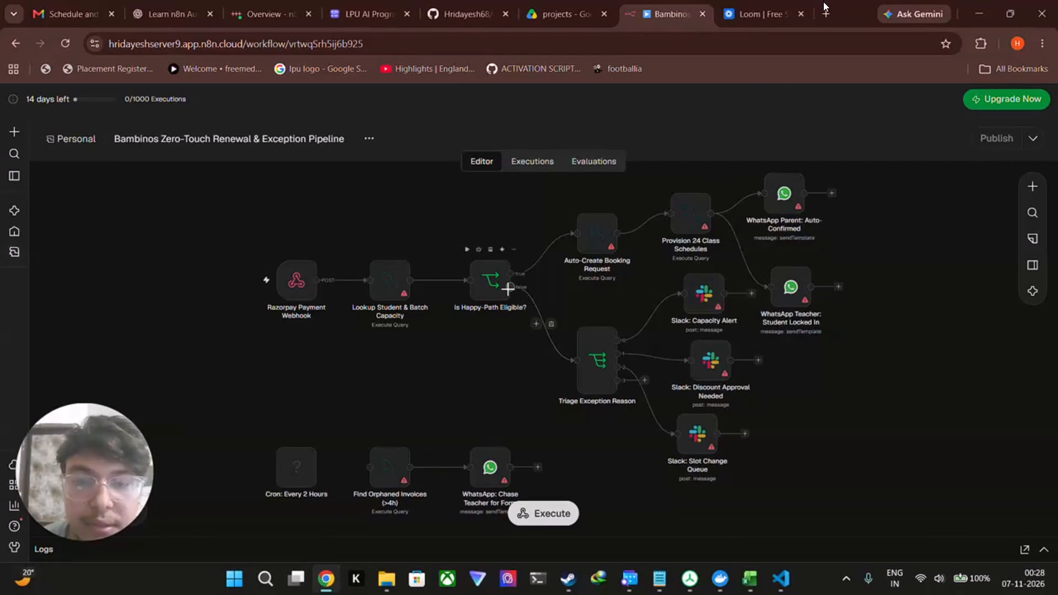
pyautogui.click(521, 0)
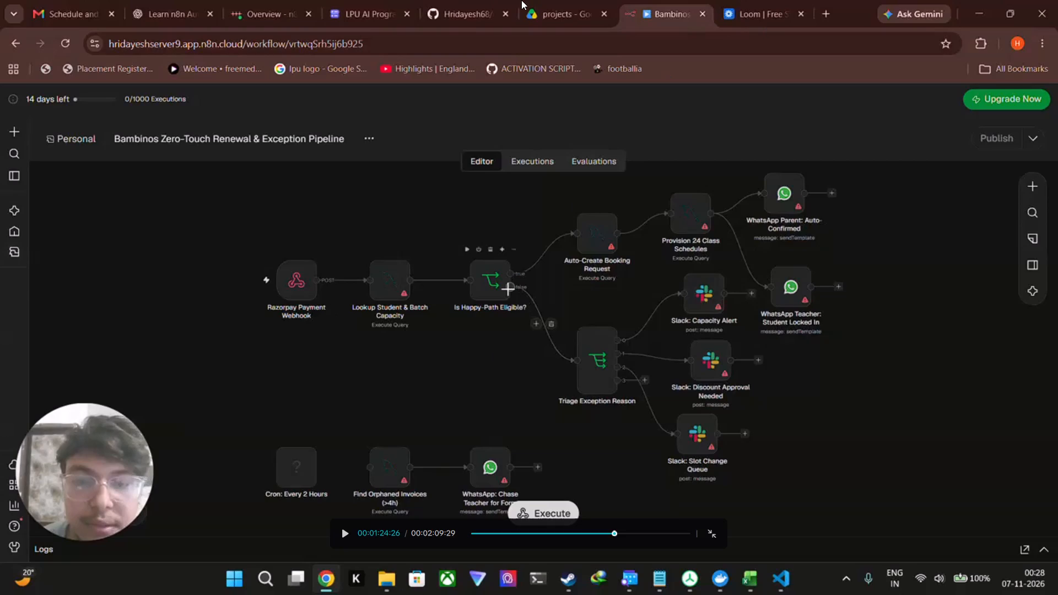
pyautogui.press('Escape')
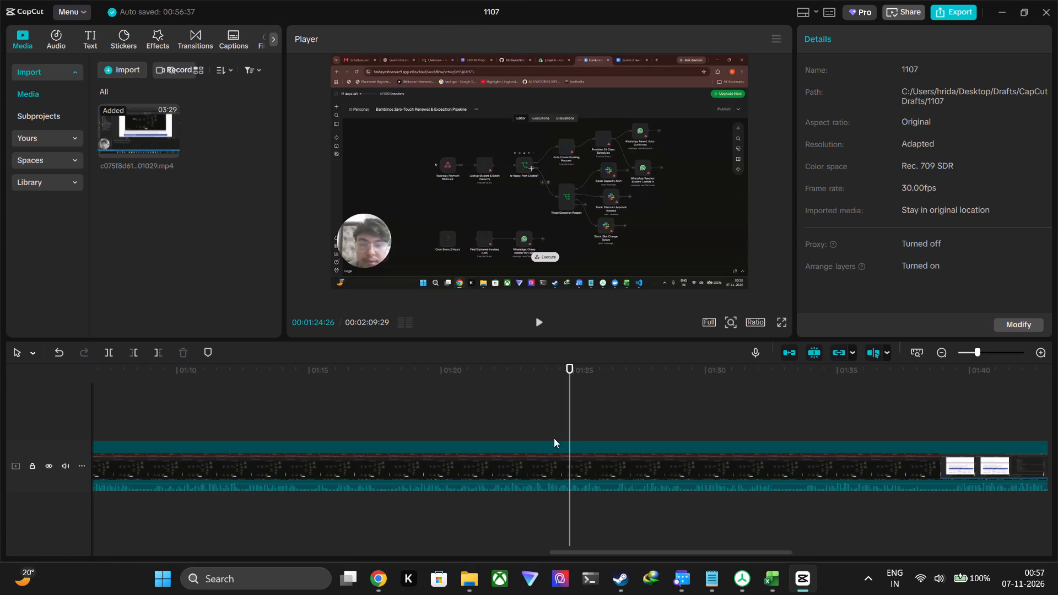
pyautogui.press('space')
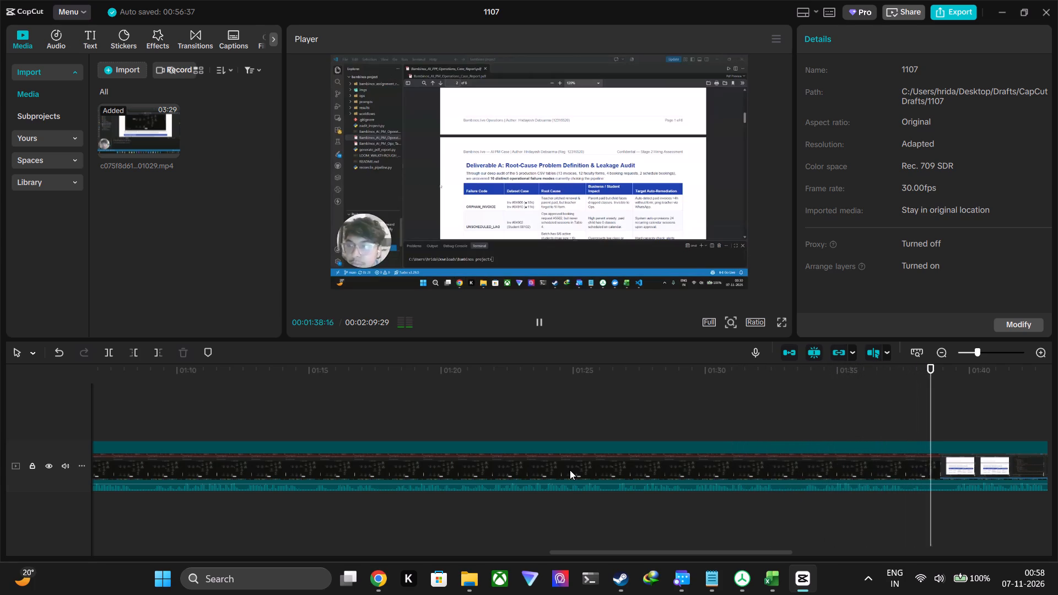
pyautogui.click(961, 377)
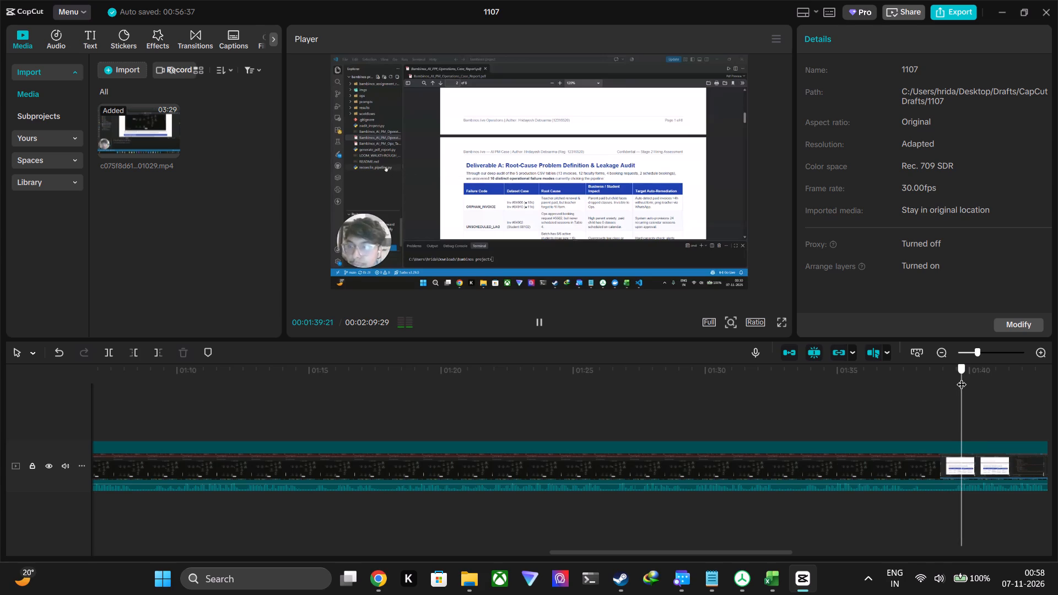
pyautogui.press('space')
pyautogui.press('space')
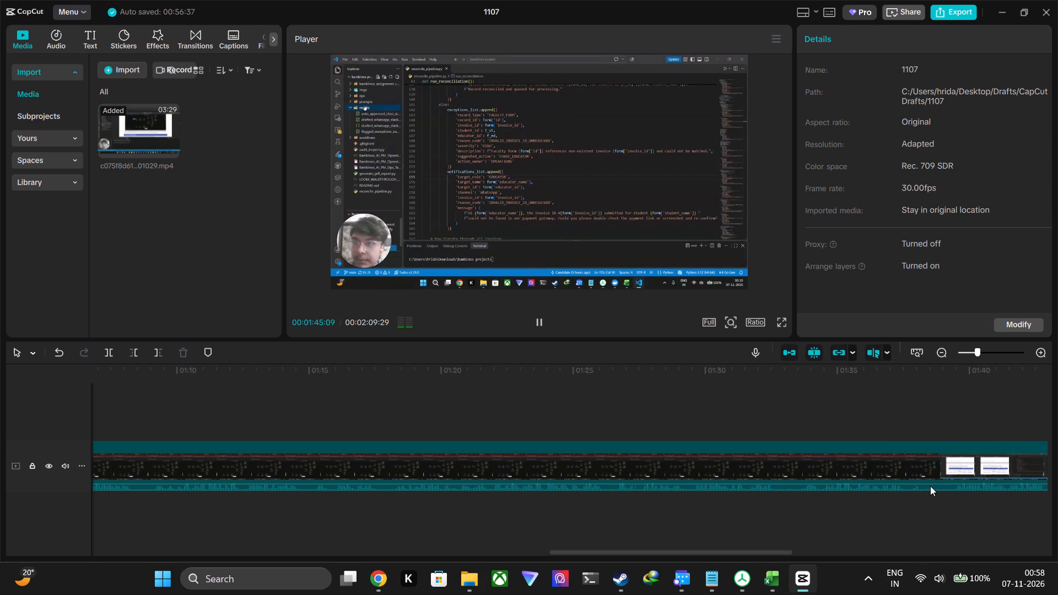
pyautogui.hscroll(-3, 933, 511)
pyautogui.hscroll(1, 933, 511)
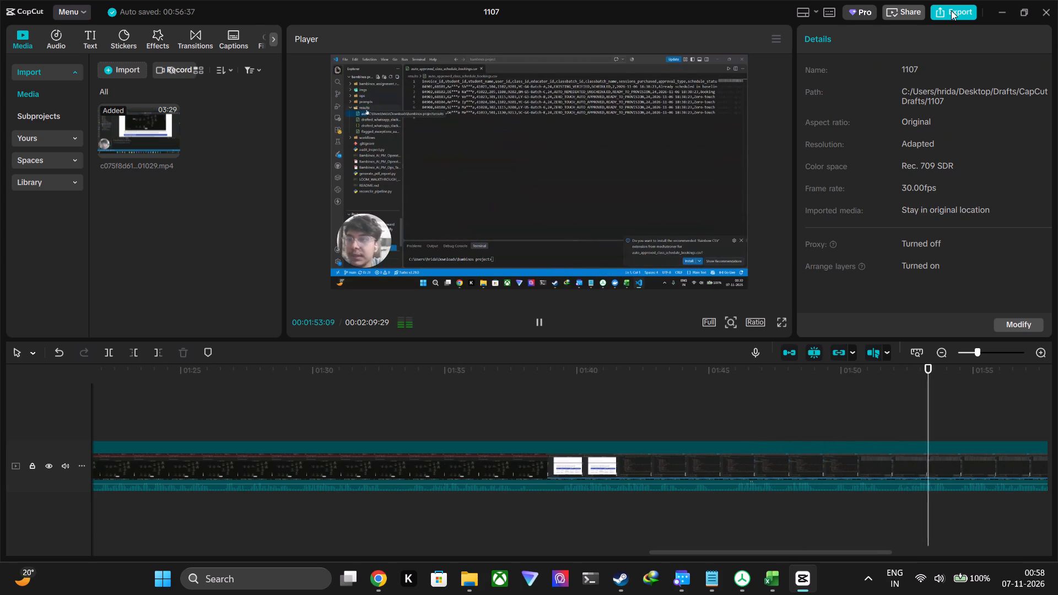
pyautogui.hscroll(-2, 794, 425)
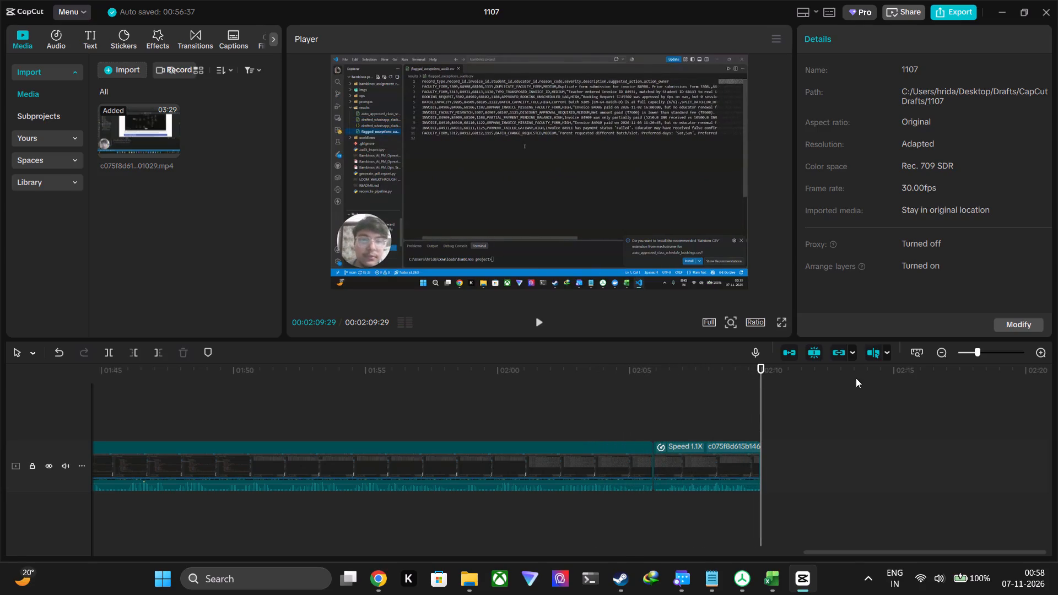
# Replay the opening across the first split, from about 00:00:02 to about 00:00:12, to check it for further cuts.
pyautogui.press('space')
pyautogui.press('space')
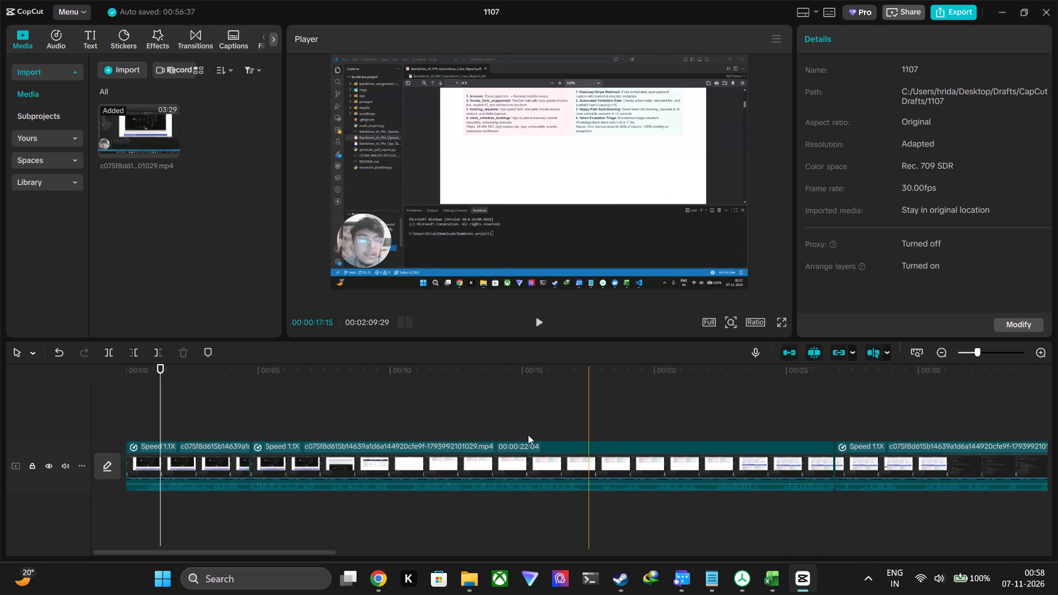
pyautogui.press('space')
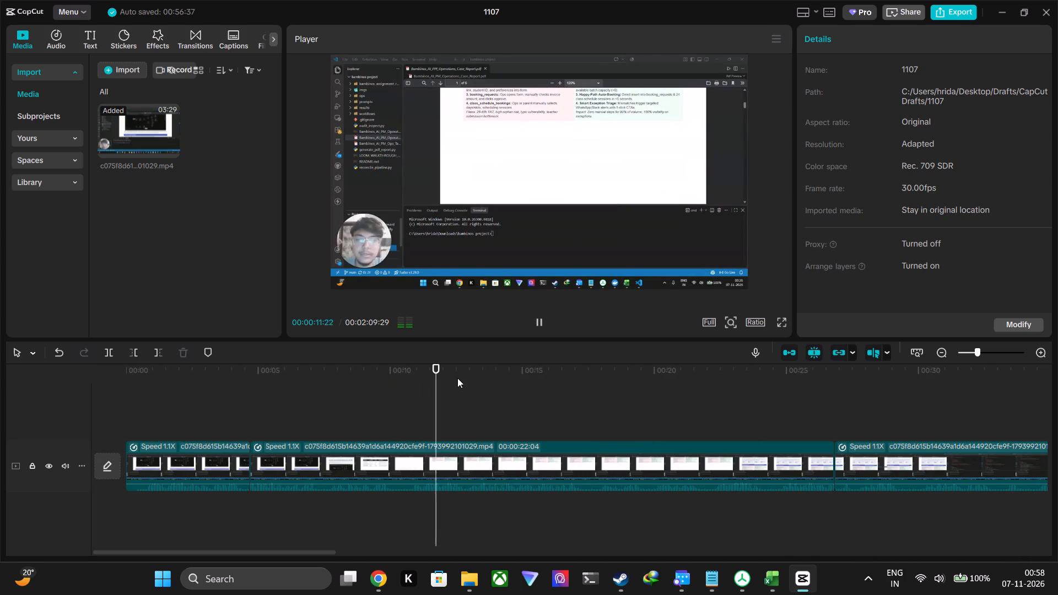
pyautogui.moveTo(454, 378); pyautogui.dragTo(203, 423)
pyautogui.press('space')
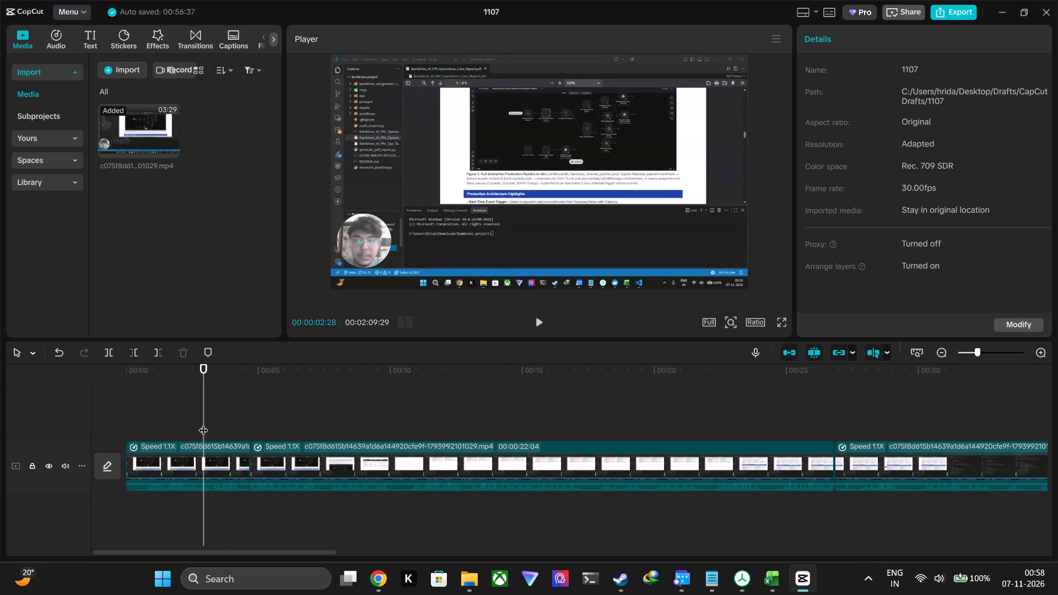
pyautogui.press('space')
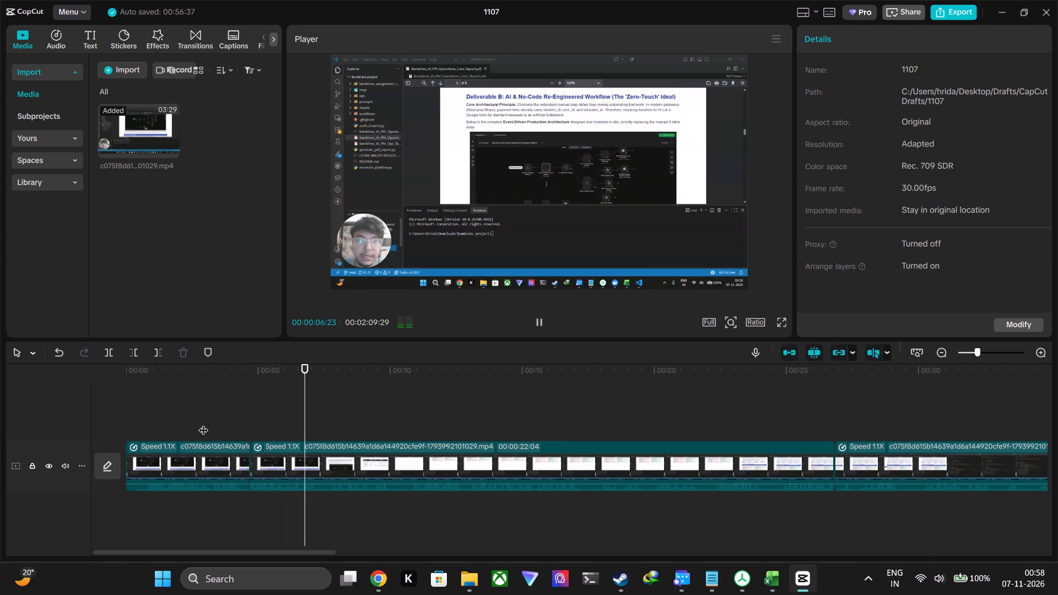
pyautogui.moveTo(322, 383); pyautogui.dragTo(350, 375)
pyautogui.moveTo(350, 375); pyautogui.dragTo(225, 390)
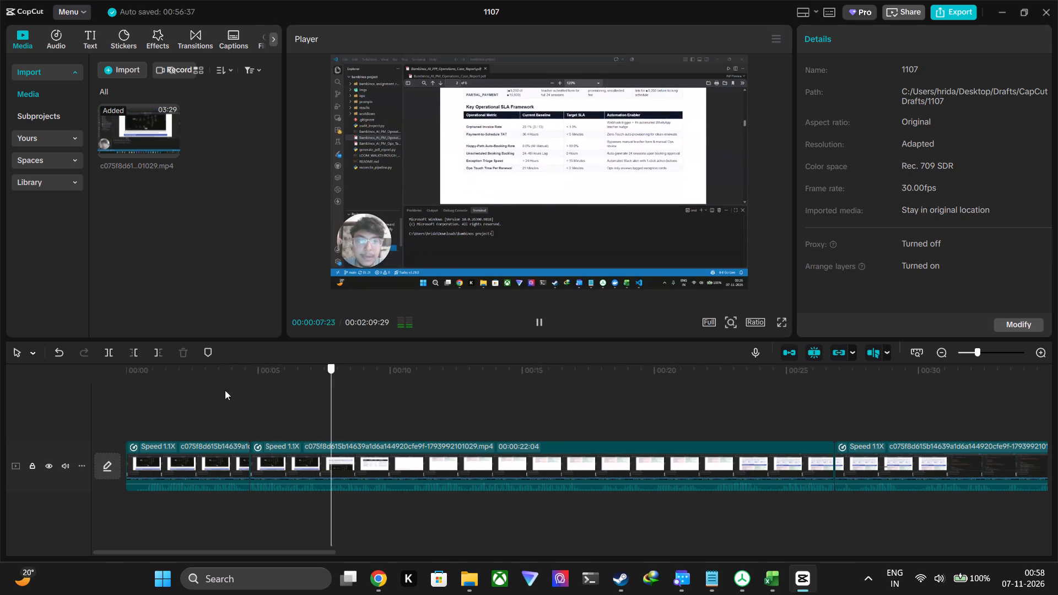
pyautogui.moveTo(225, 390); pyautogui.dragTo(177, 392)
pyautogui.press('space')
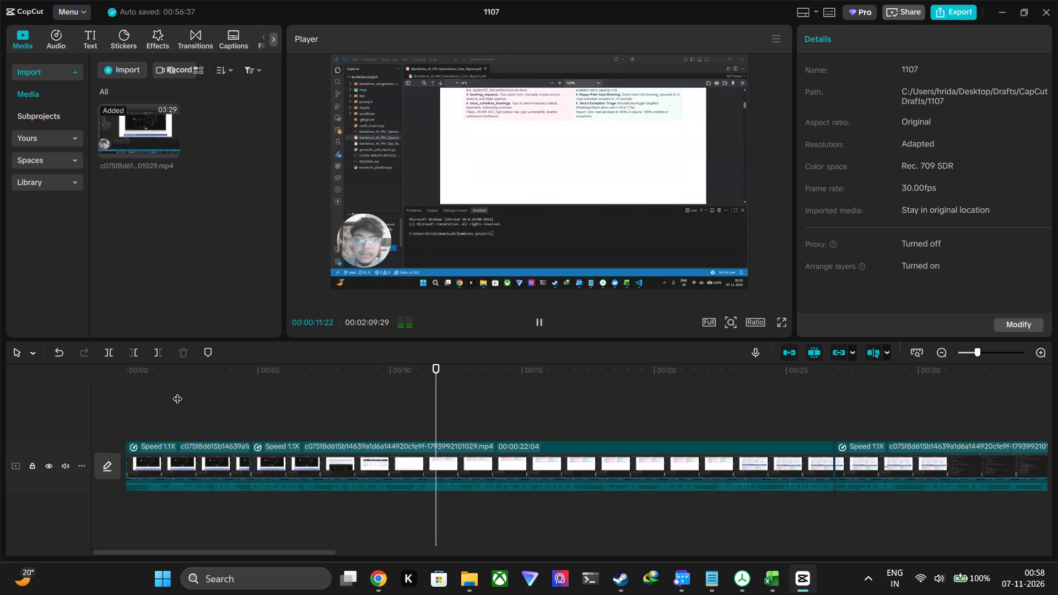
pyautogui.press('space')
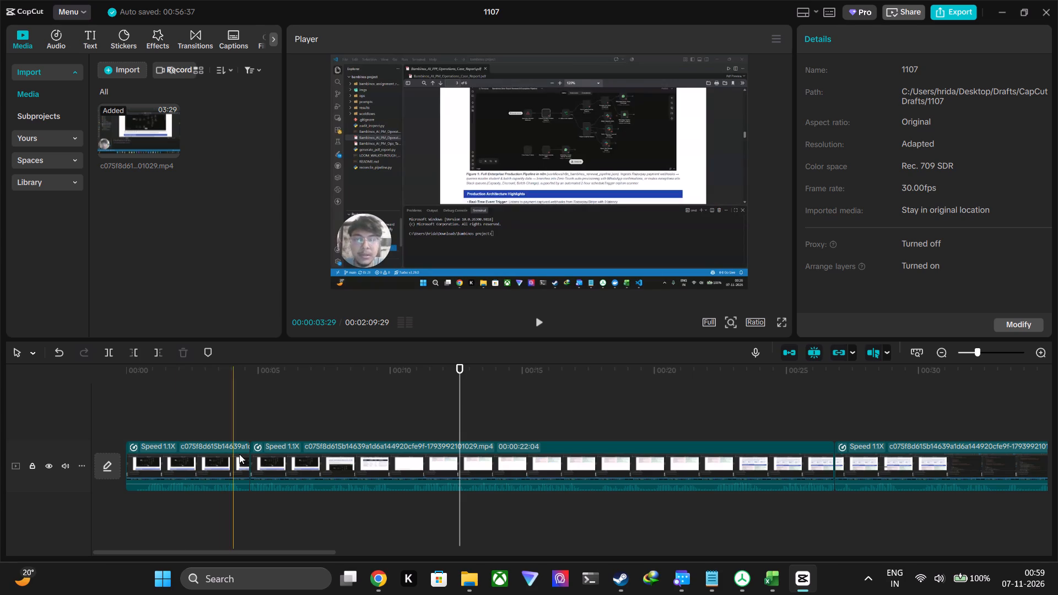
# Export the project as a 1080P, 30fps H.264 mp4 named 1107 into CapCut's Videos folder, copying that folder's path along the way.
pyautogui.click(961, 20)
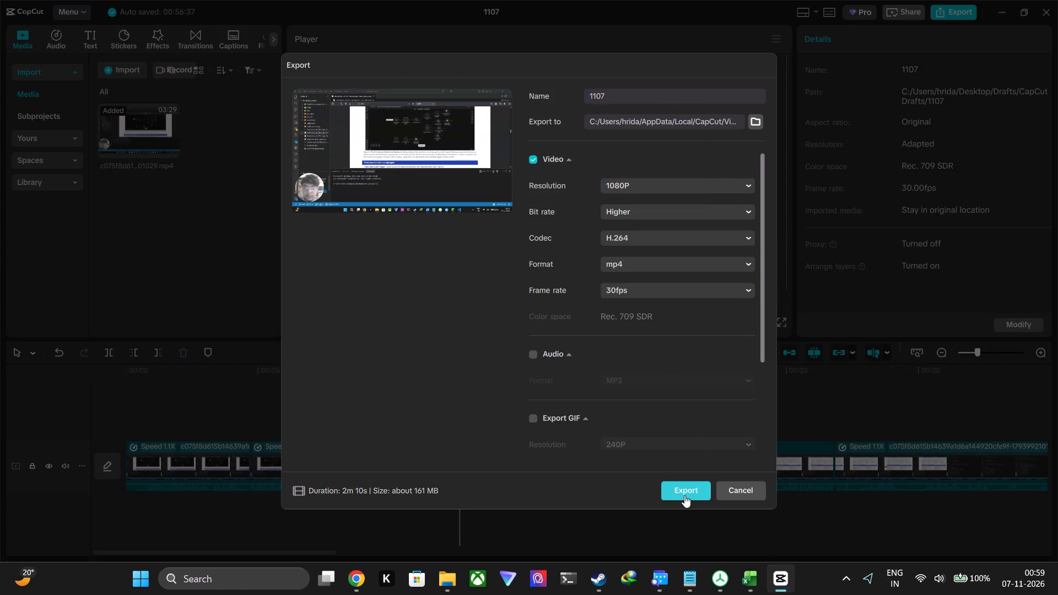
pyautogui.click(759, 116)
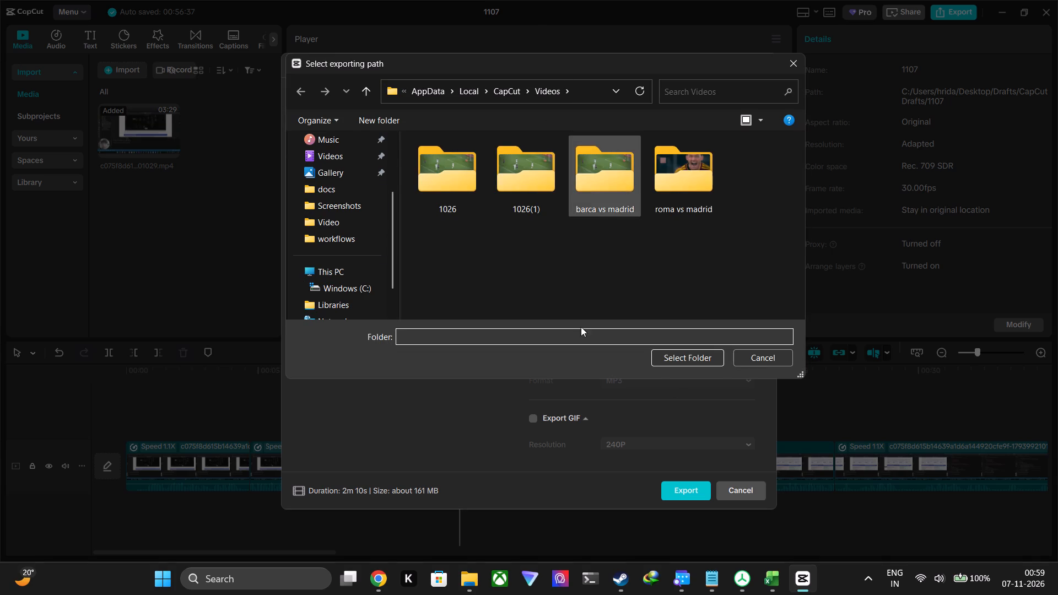
pyautogui.click(598, 86)
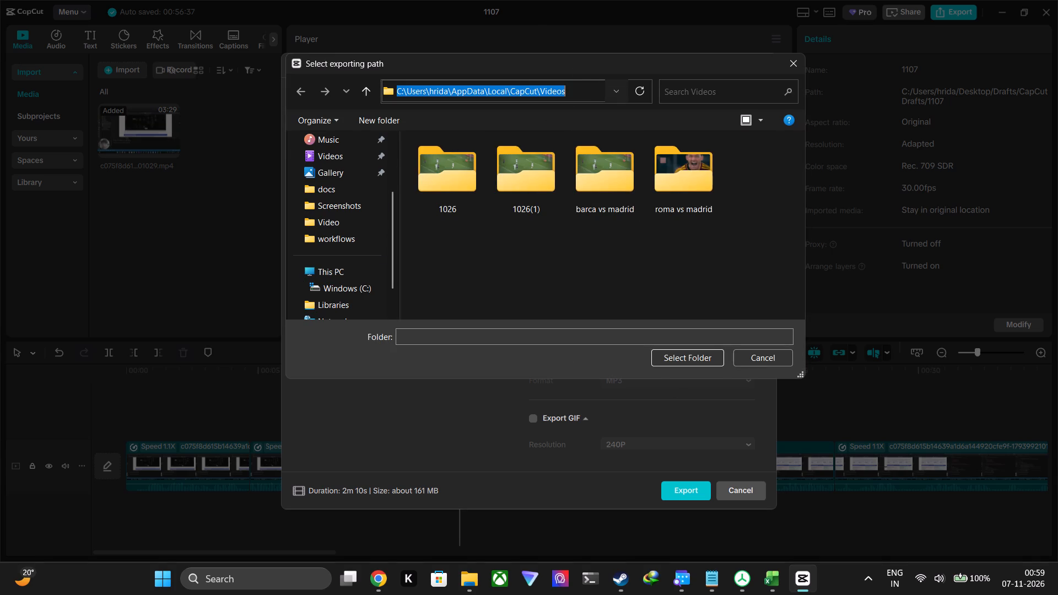
pyautogui.hotkey('ctrl', 'c')
pyautogui.click(678, 349)
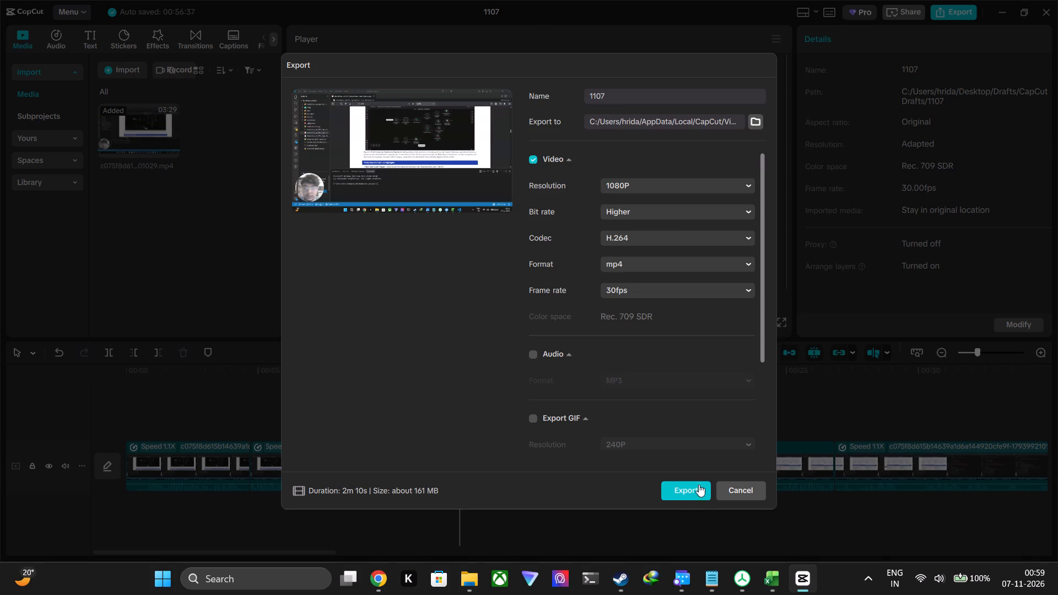
pyautogui.click(689, 490)
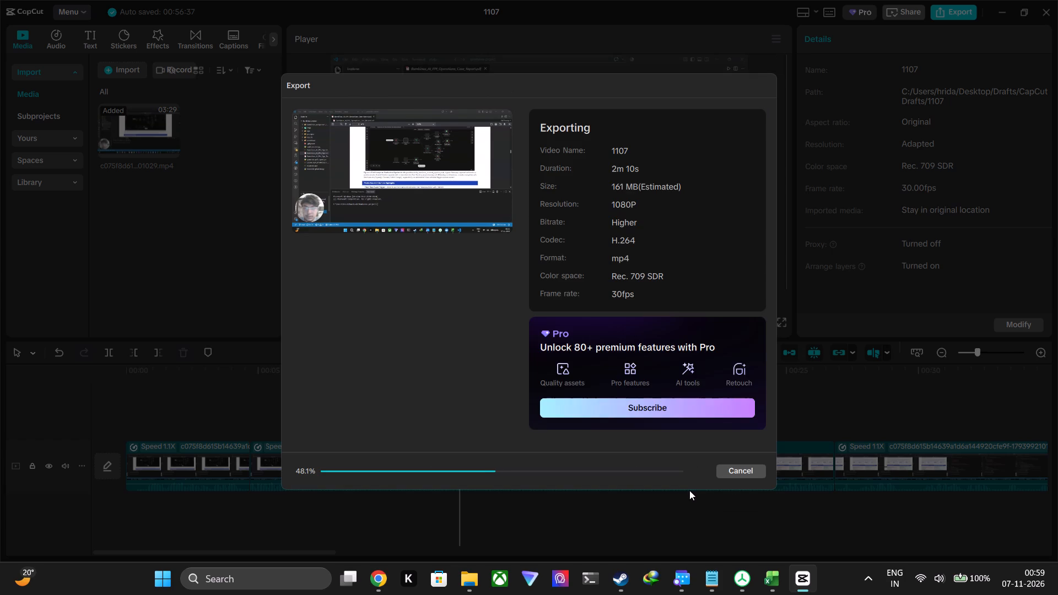